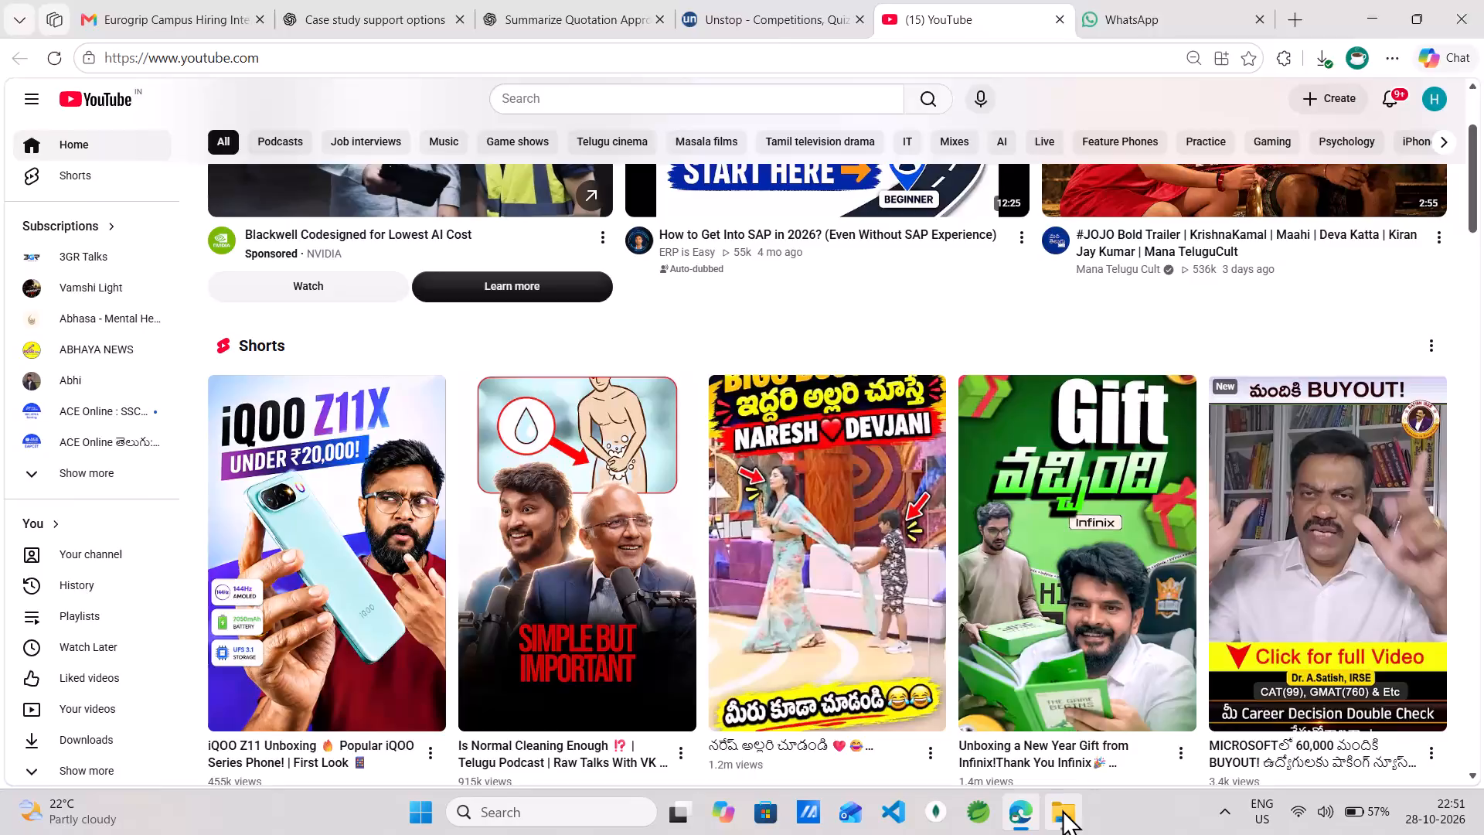
# Open the Eurogrip_Mitra_Detailed_Architecture_Workflow presentation from the Downloads folder.
pyautogui.click(1062, 809)
pyautogui.click(87, 317)
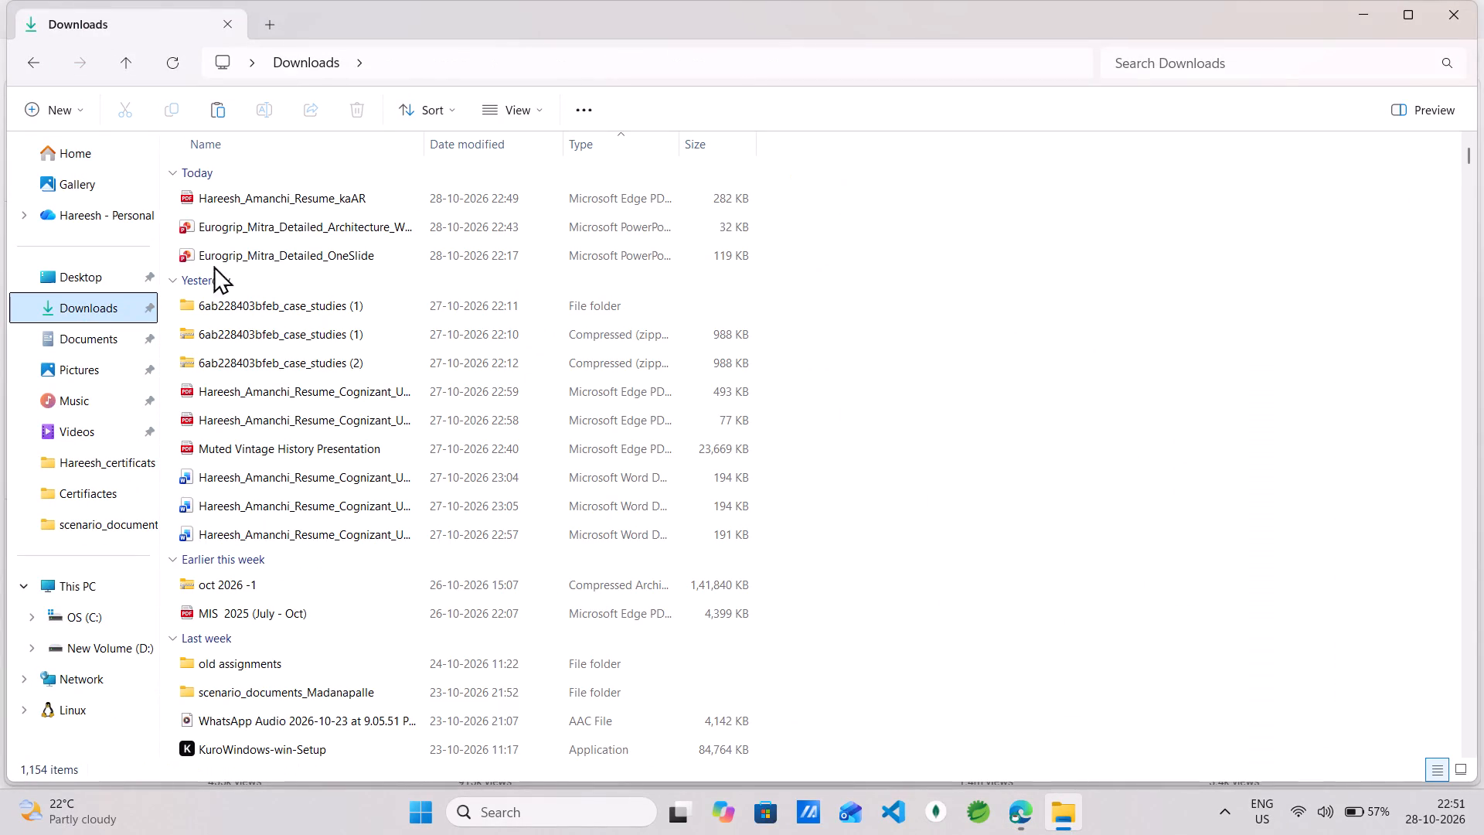
pyautogui.click(407, 204)
pyautogui.doubleClick(397, 218)
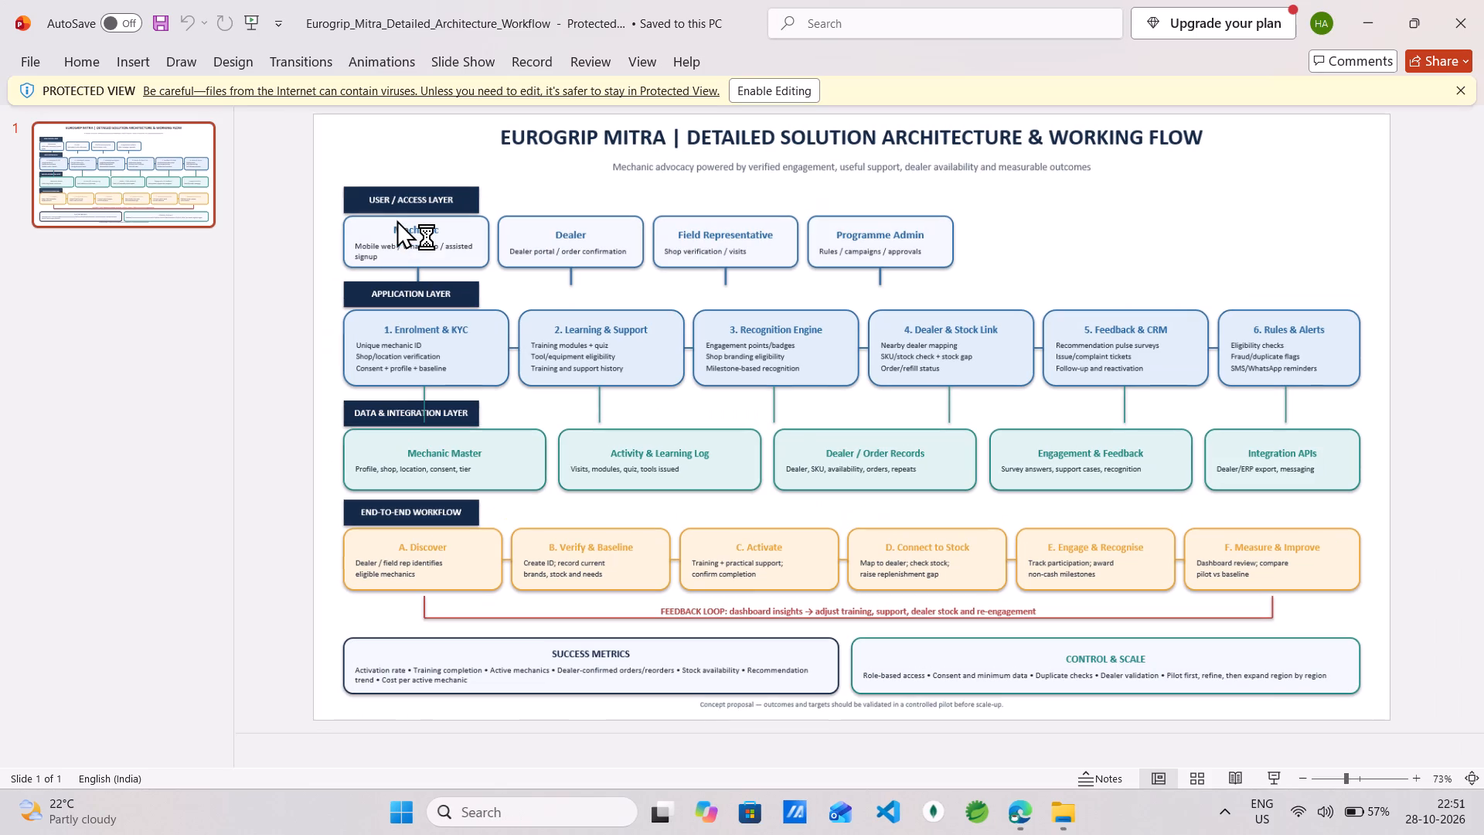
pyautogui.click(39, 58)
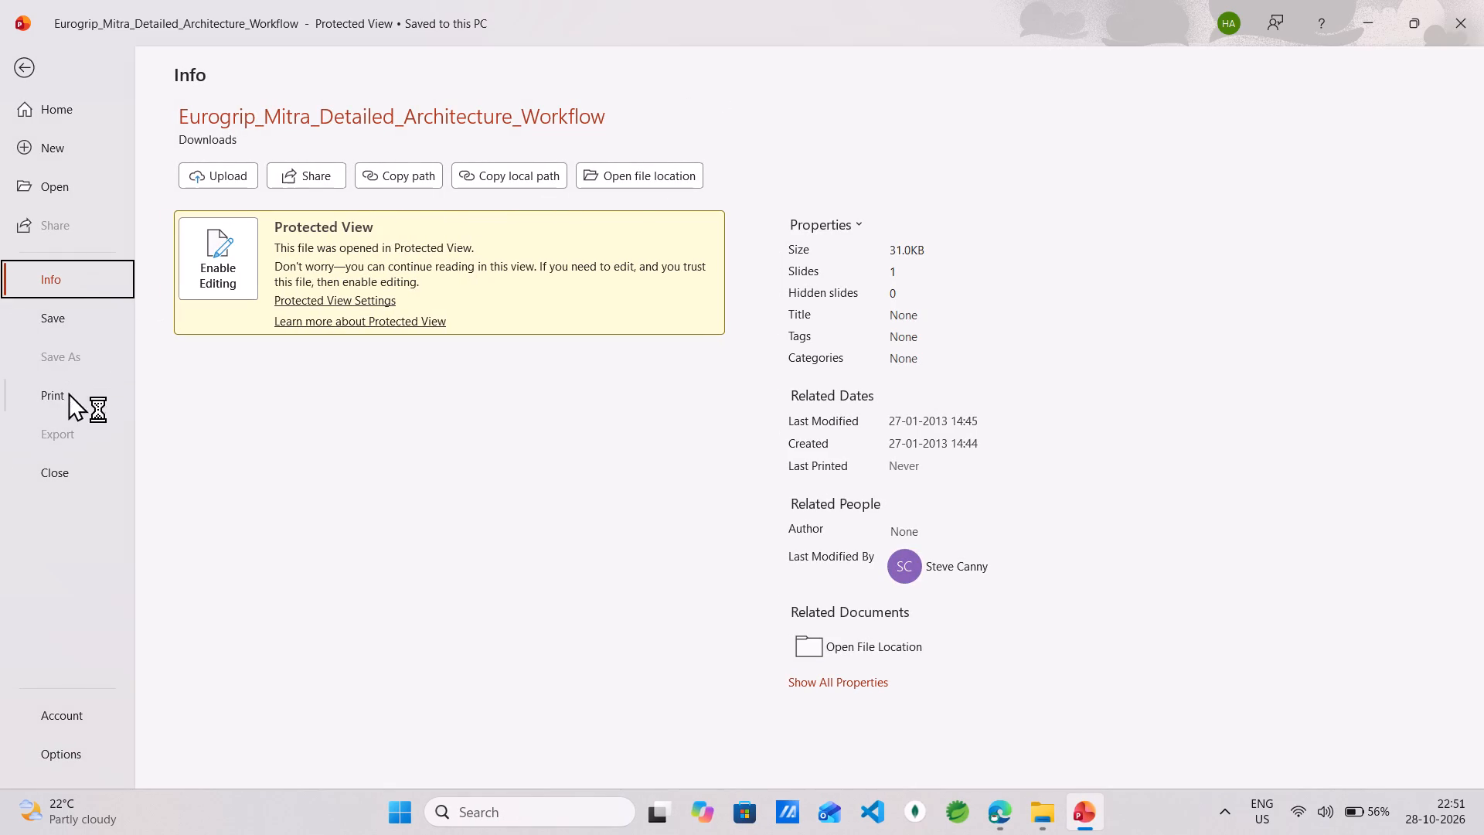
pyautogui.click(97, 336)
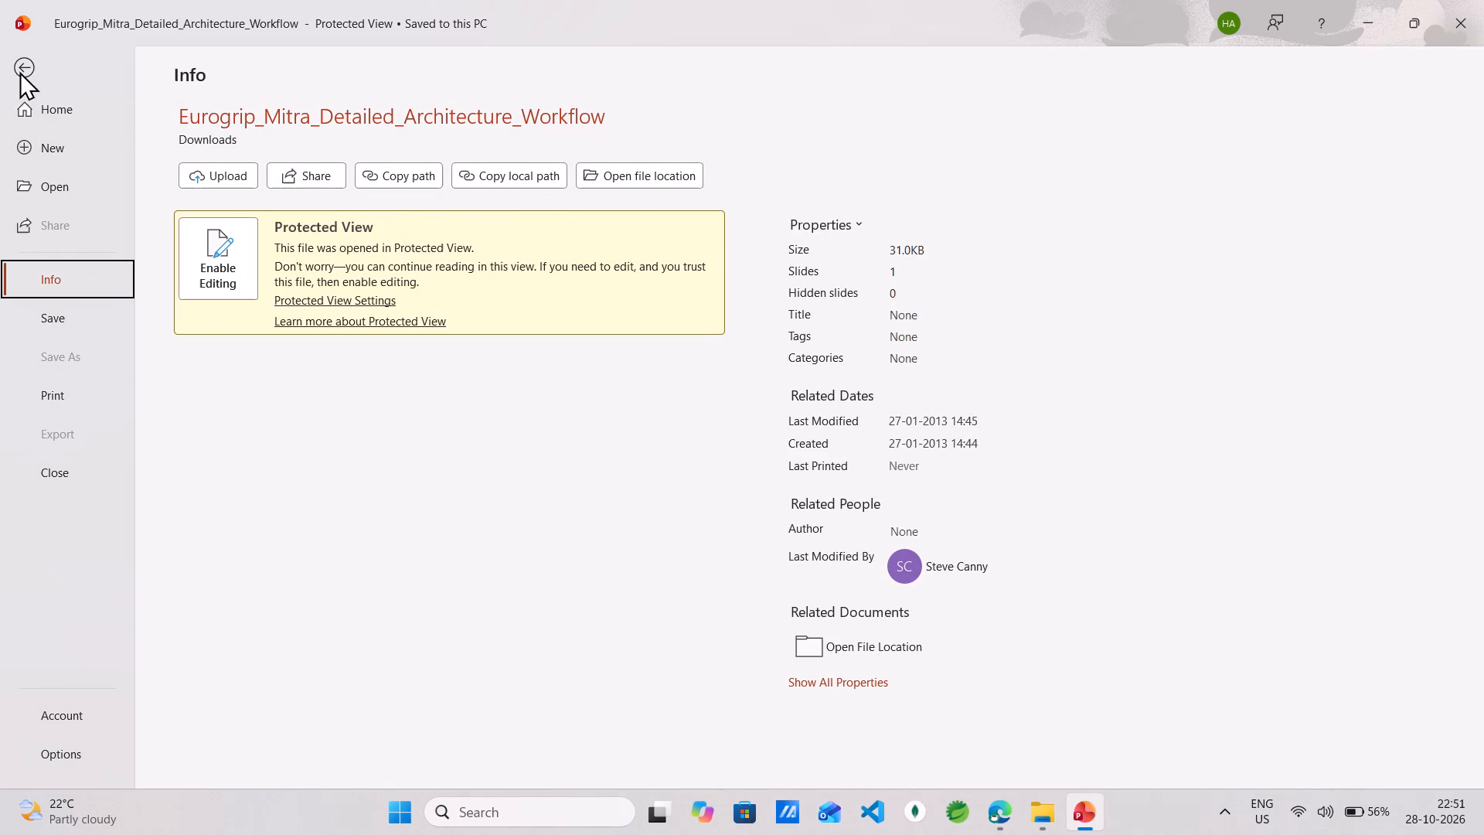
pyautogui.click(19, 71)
# Enable editing and export the presentation as a PDF named Eurogrip_Mitra_Detailed_Architecture_Workflow to the Downloads folder.
pyautogui.click(755, 86)
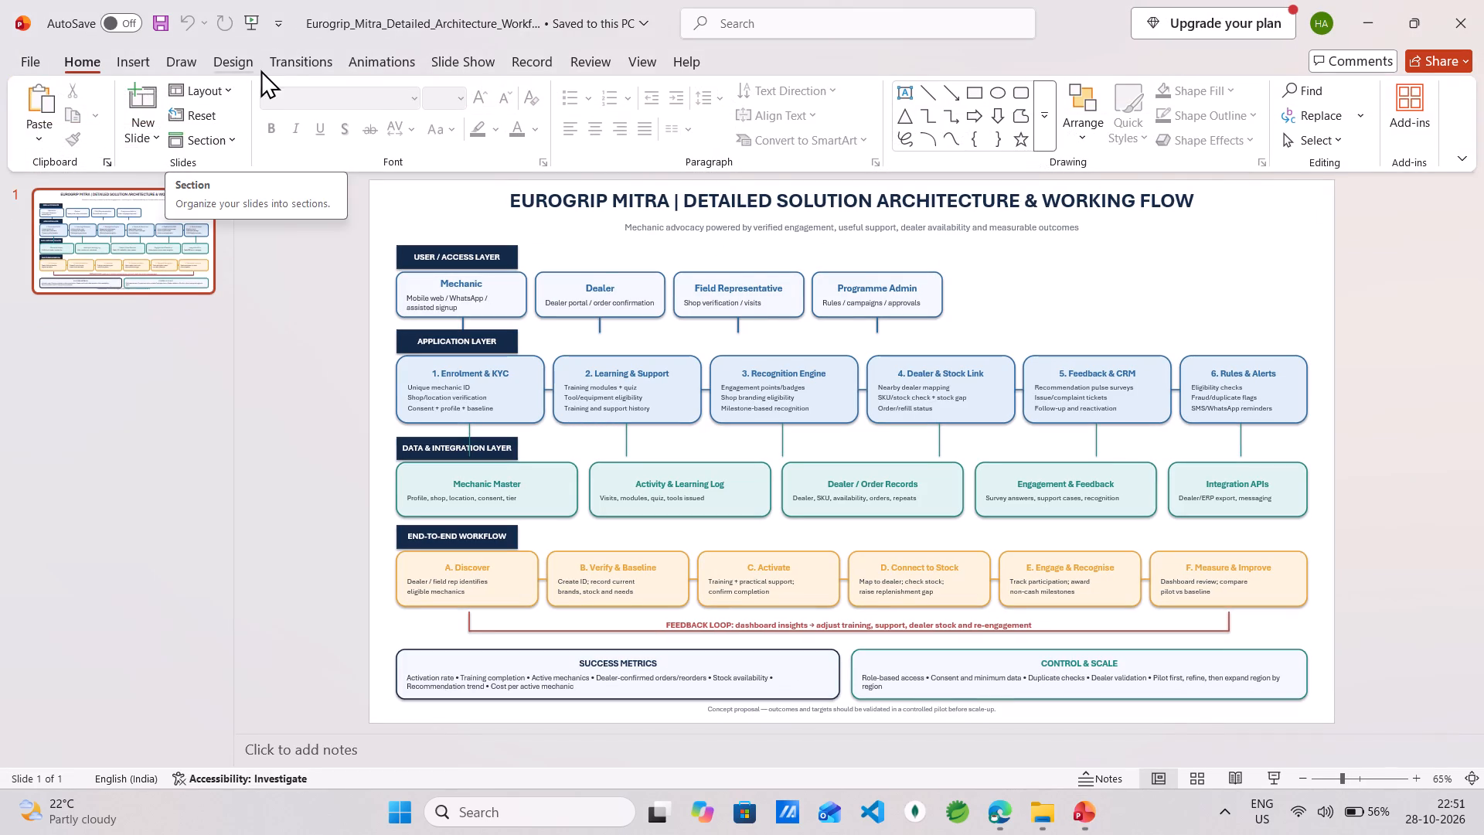
pyautogui.click(36, 59)
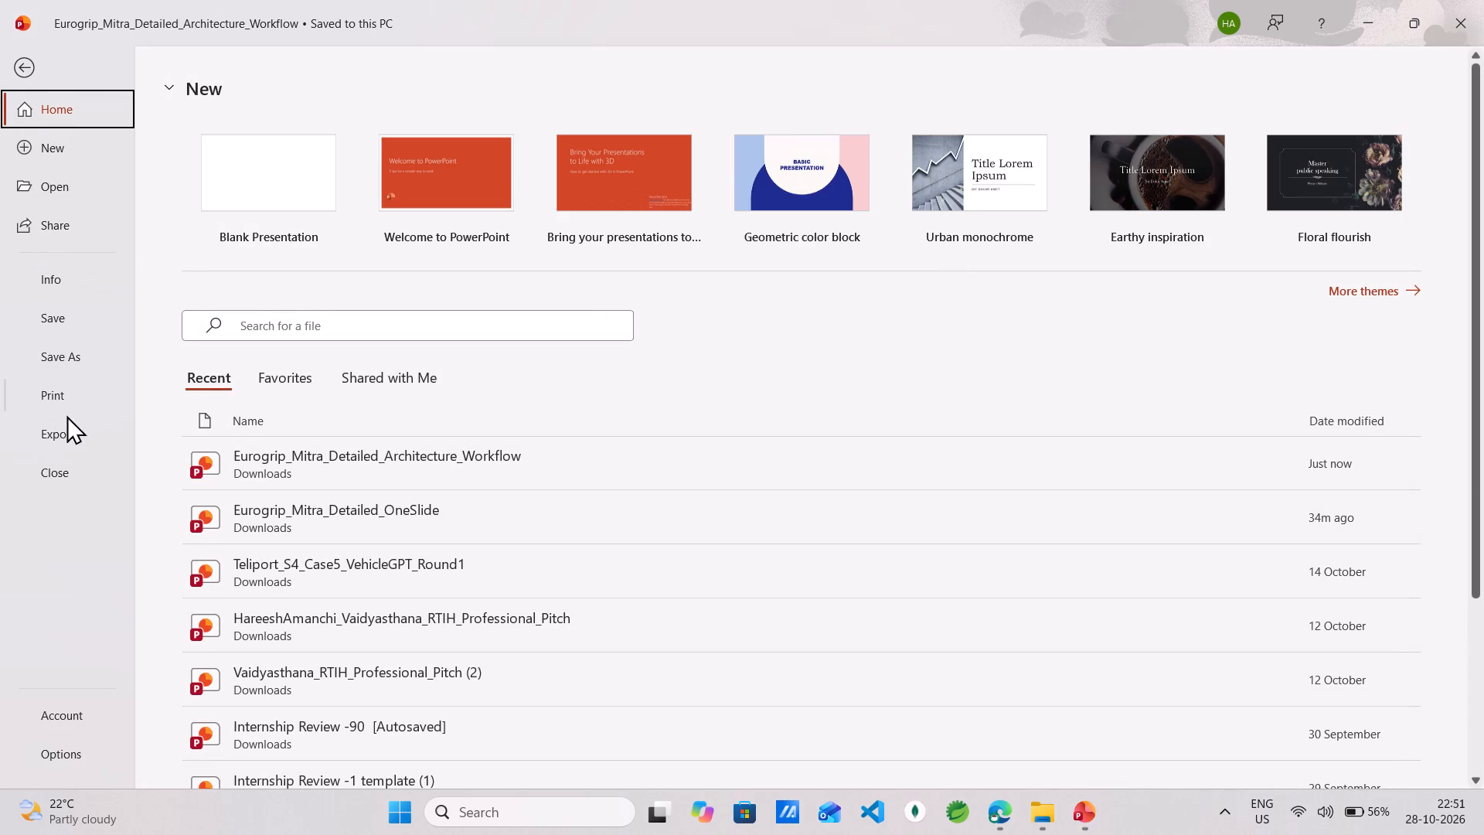
pyautogui.click(58, 424)
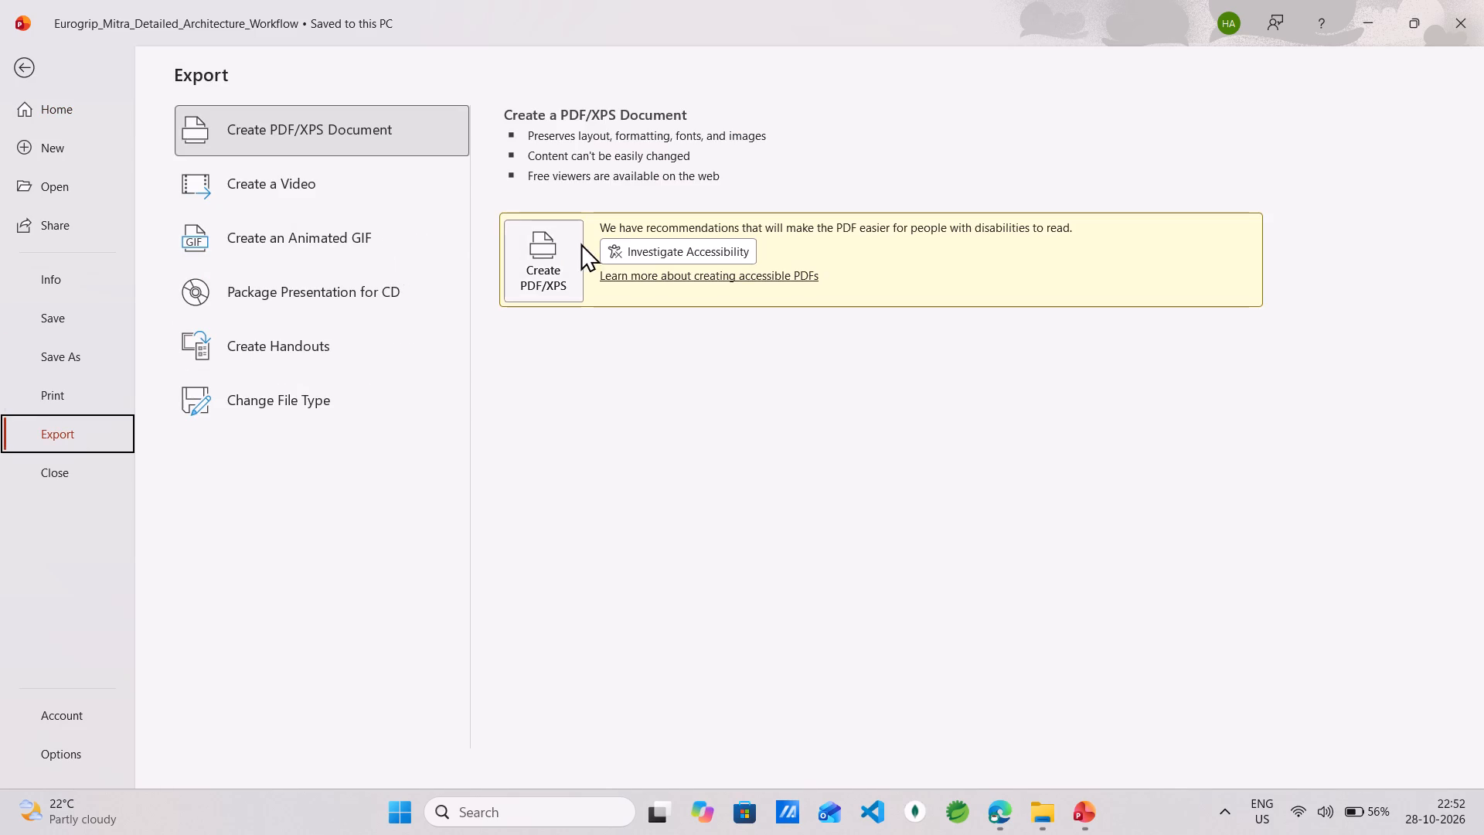
pyautogui.click(525, 243)
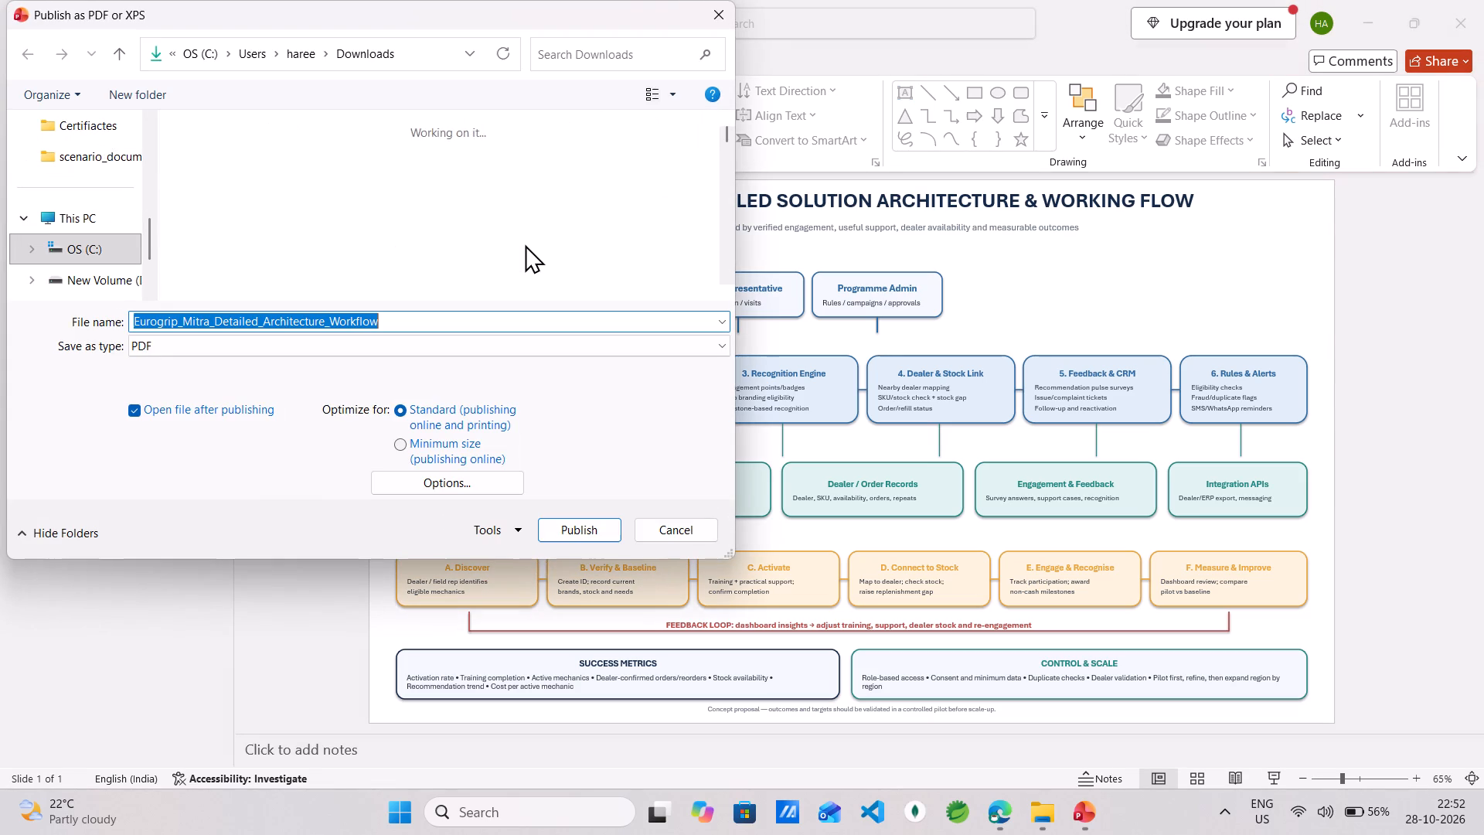
pyautogui.scroll(2, 91, 211)
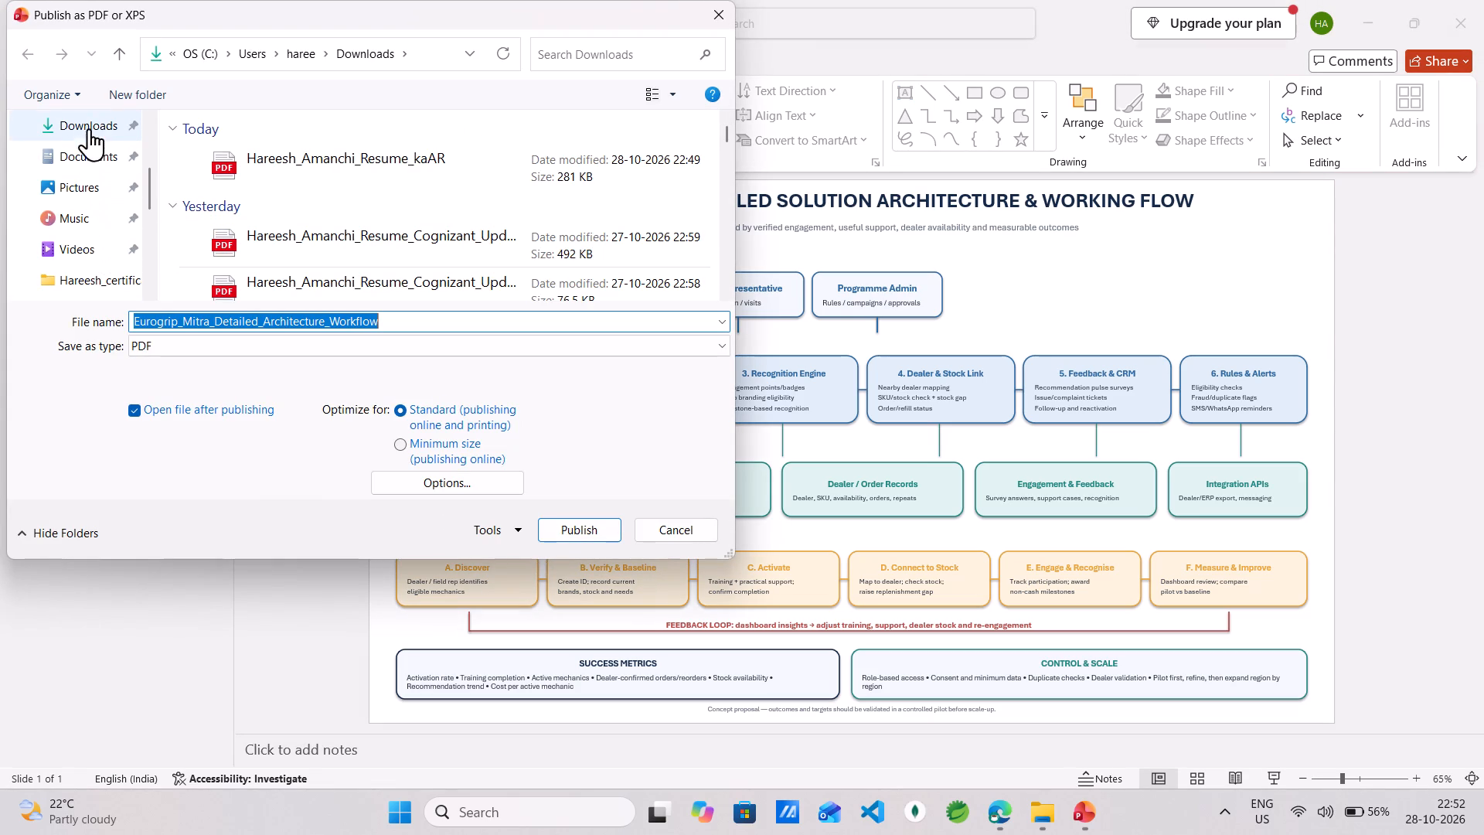
pyautogui.click(82, 127)
pyautogui.click(558, 530)
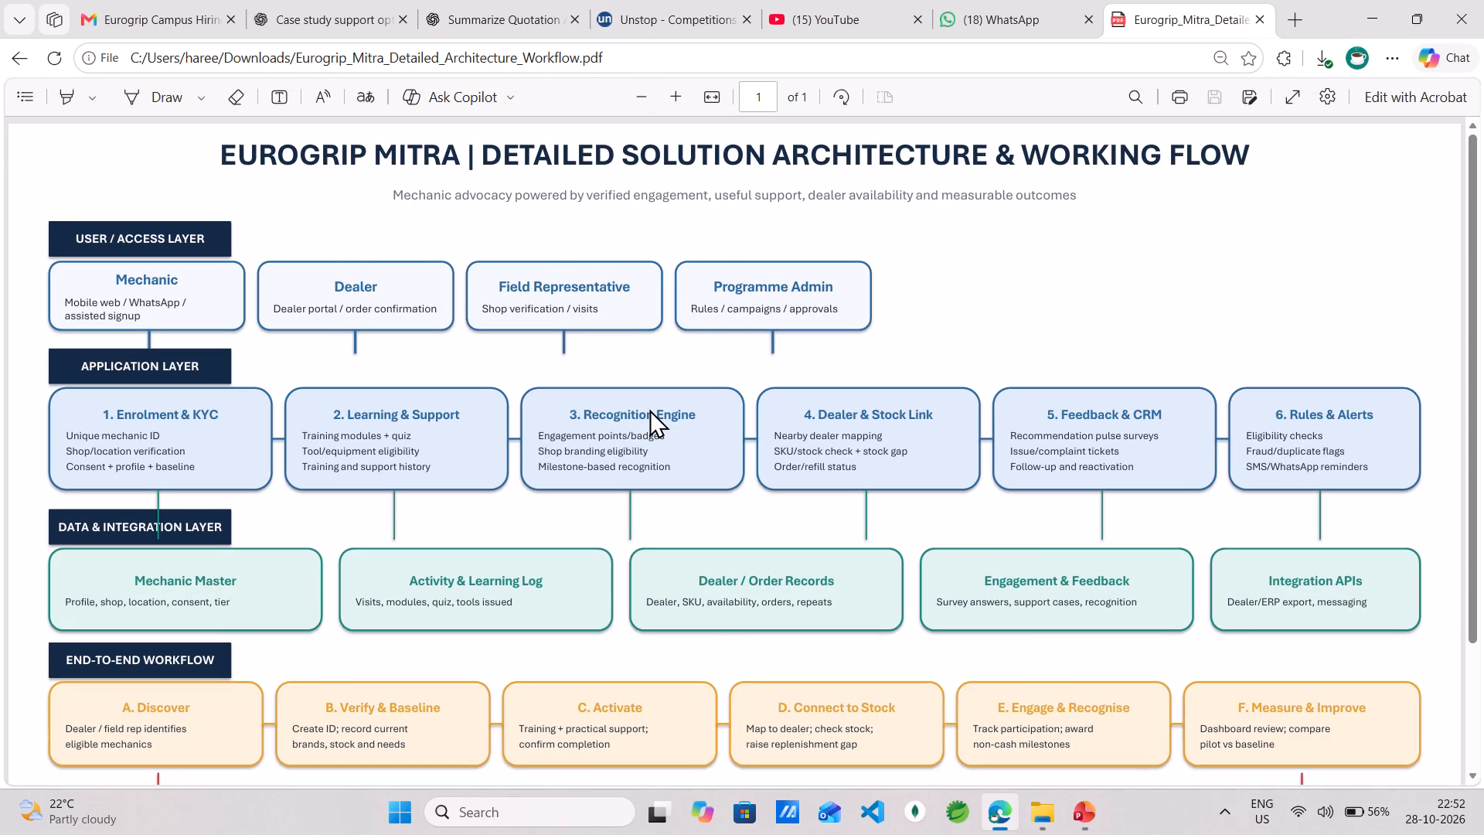
# Set up a Snipping Tool screen recording of the exported PDF page with an area of about 1685 x 886 and the microphone on.
pyautogui.keyDown('ctrl'); pyautogui.scroll(-1, 649, 409); pyautogui.keyUp('ctrl')
pyautogui.keyDown('ctrl'); pyautogui.scroll(1, 649, 409); pyautogui.keyUp('ctrl')
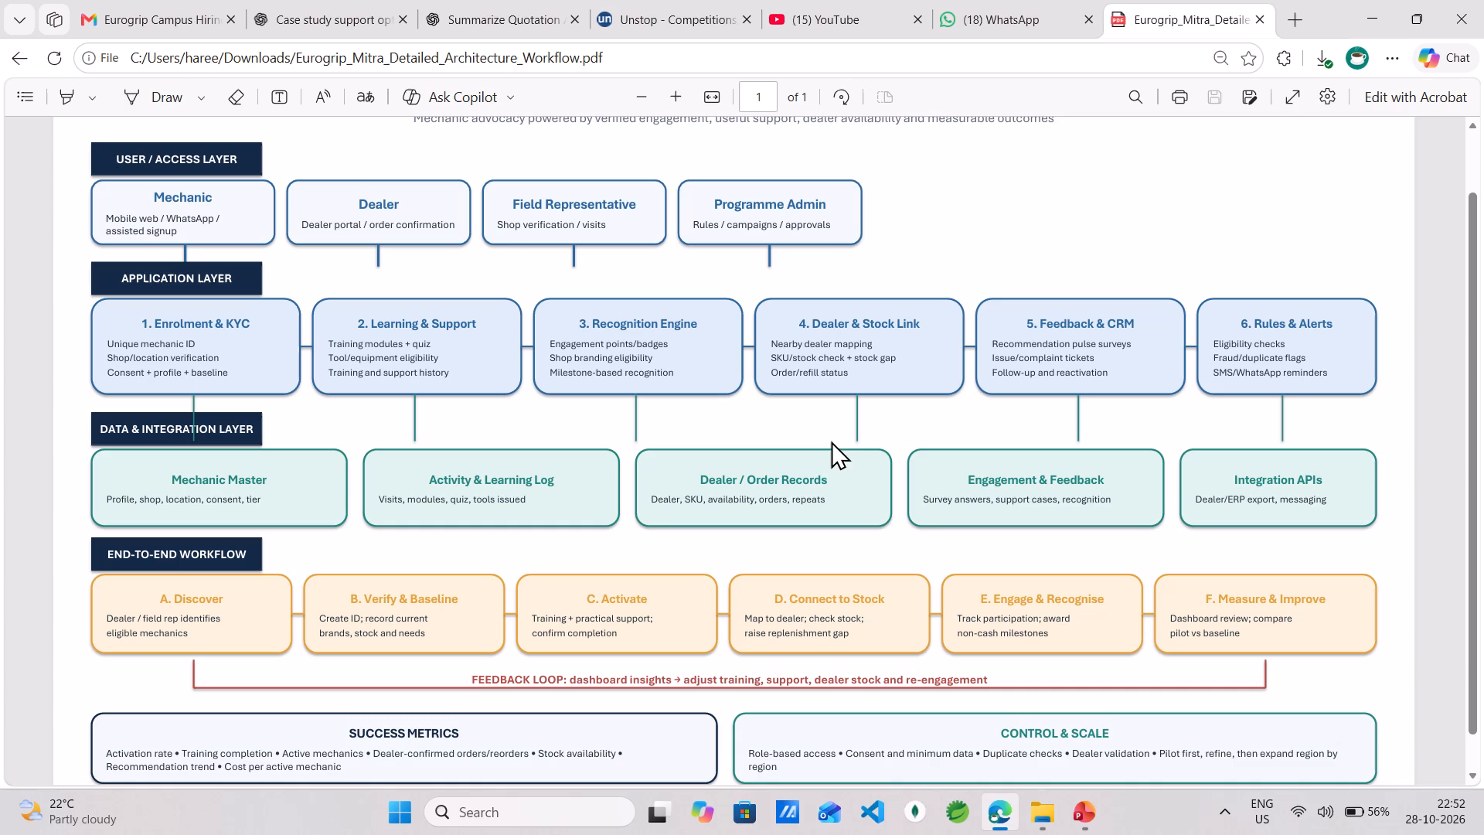
pyautogui.keyDown('ctrl'); pyautogui.scroll(-1, 831, 441); pyautogui.keyUp('ctrl')
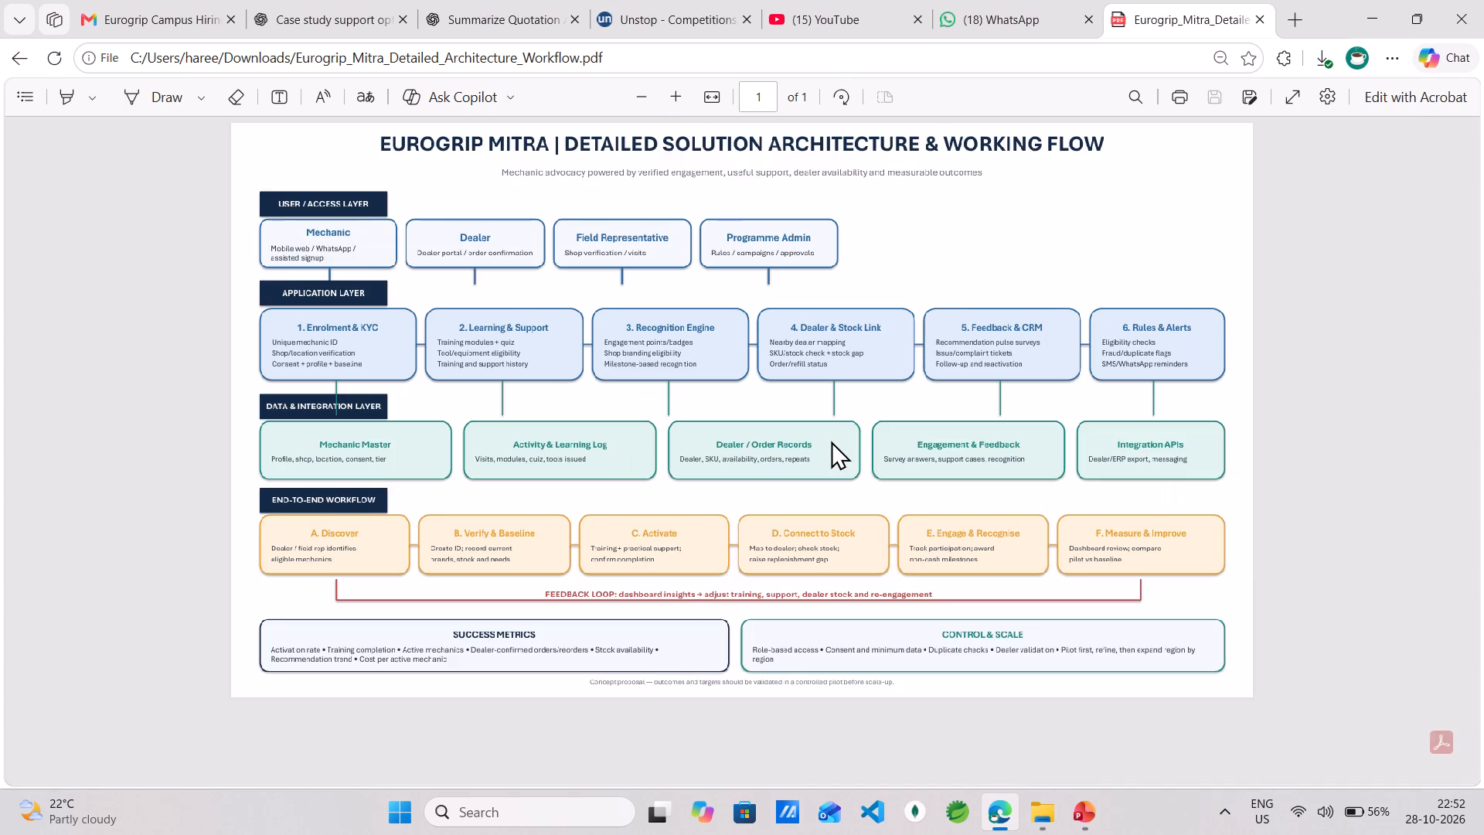
pyautogui.keyDown('ctrl'); pyautogui.scroll(1, 831, 441); pyautogui.keyUp('ctrl')
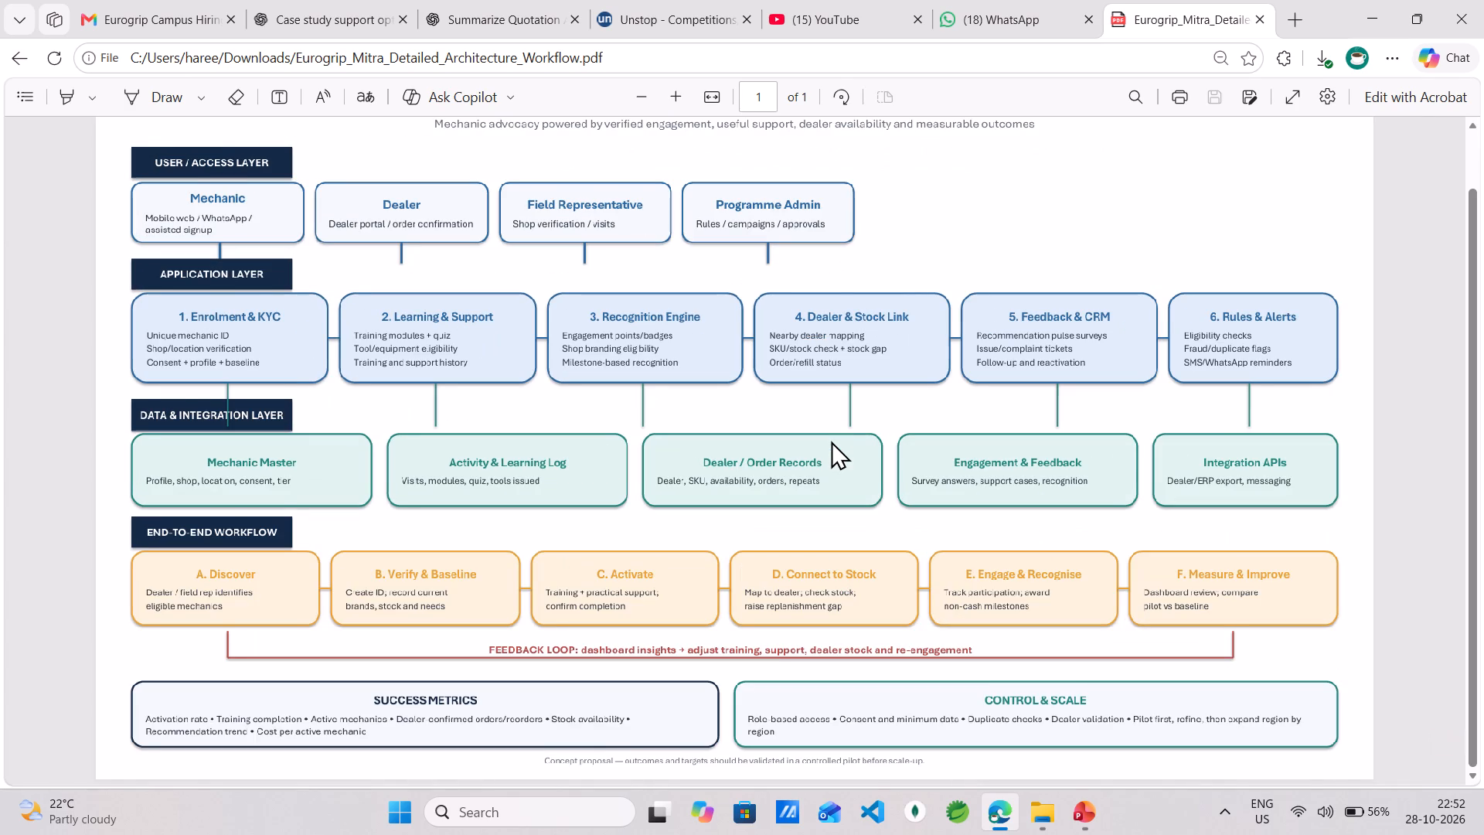
pyautogui.scroll(4, 831, 441)
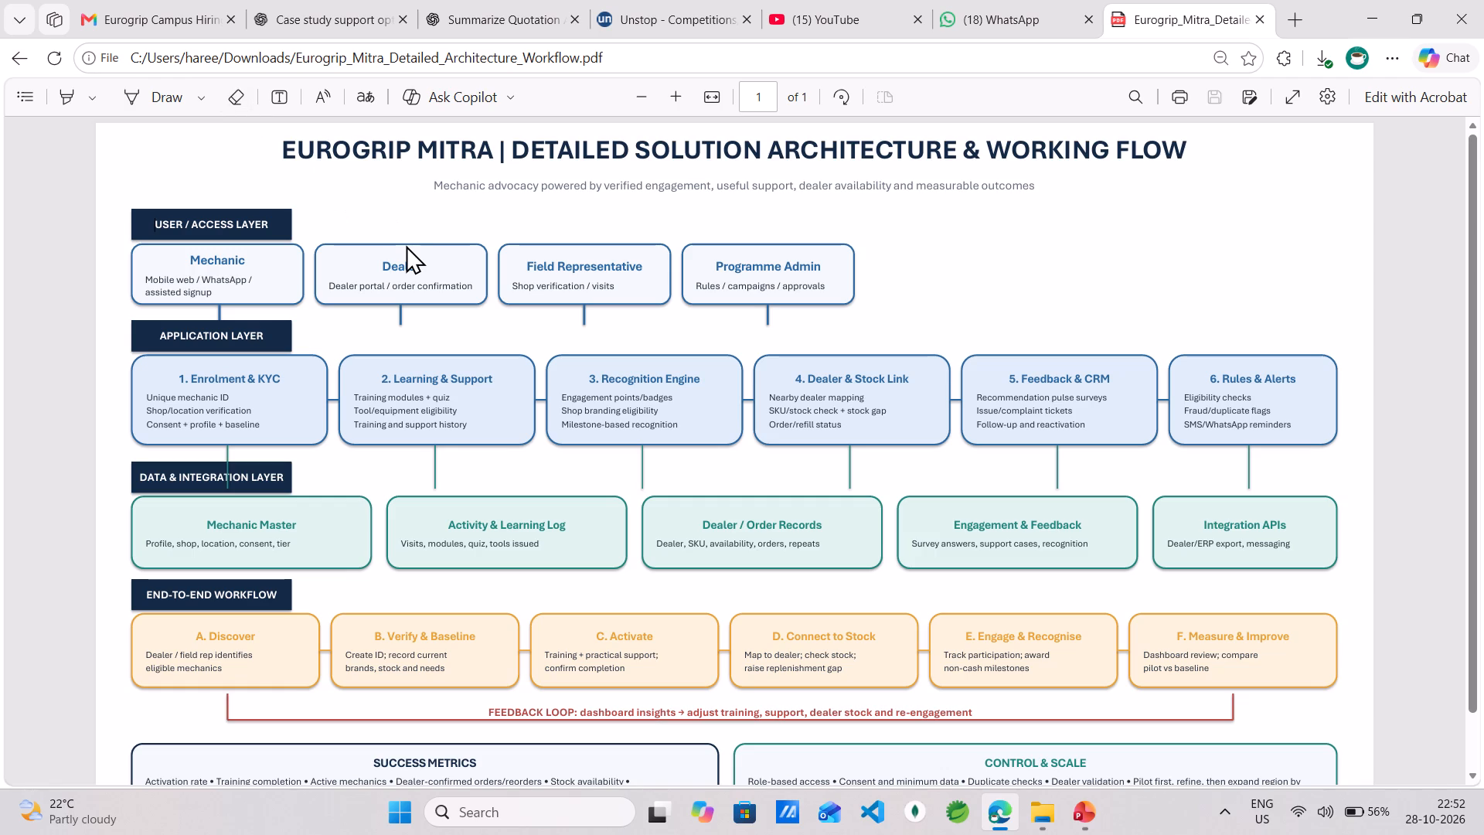
pyautogui.press('Print')
pyautogui.click(648, 36)
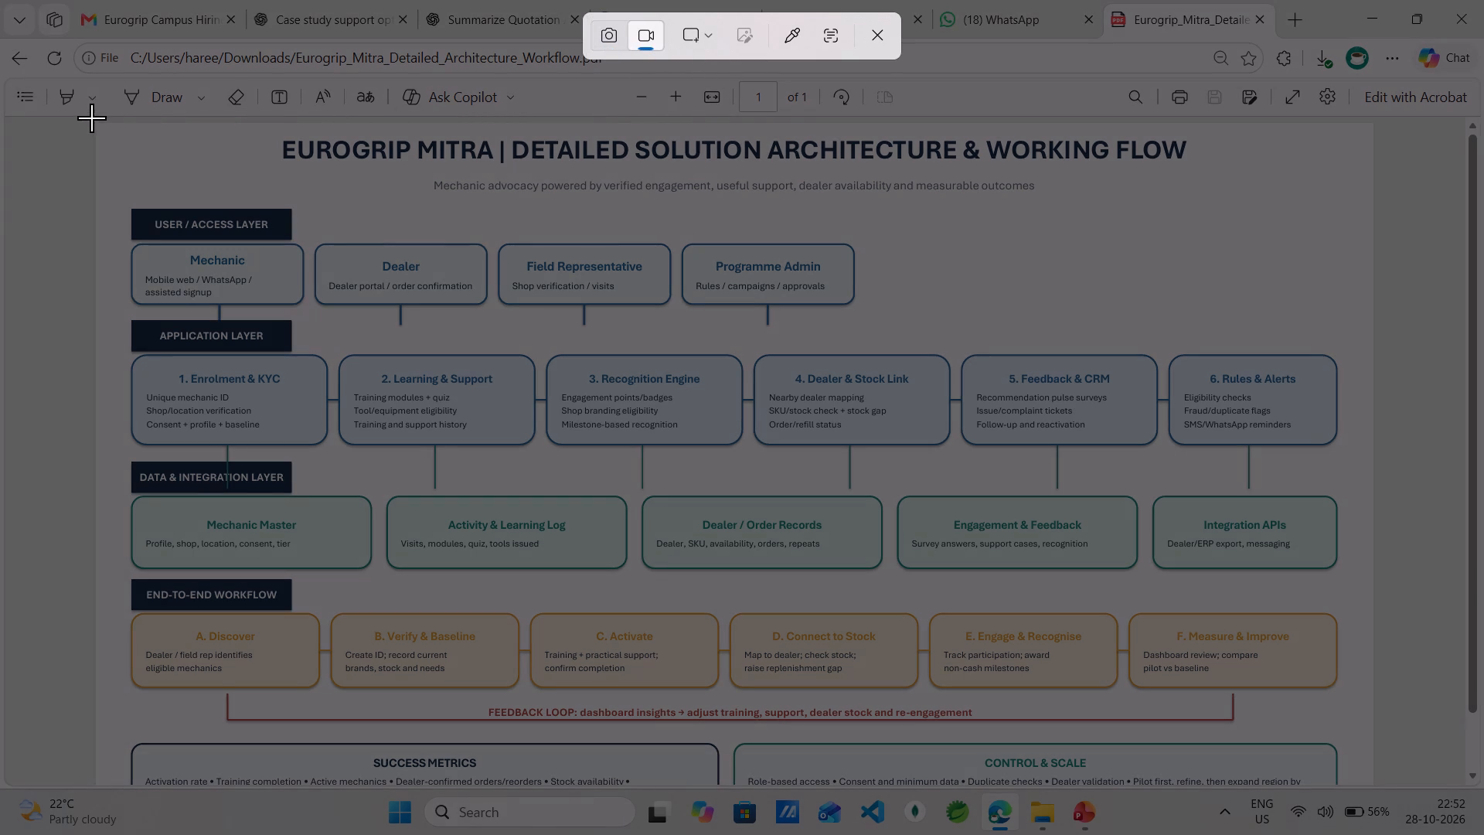
pyautogui.moveTo(91, 118); pyautogui.dragTo(1397, 751)
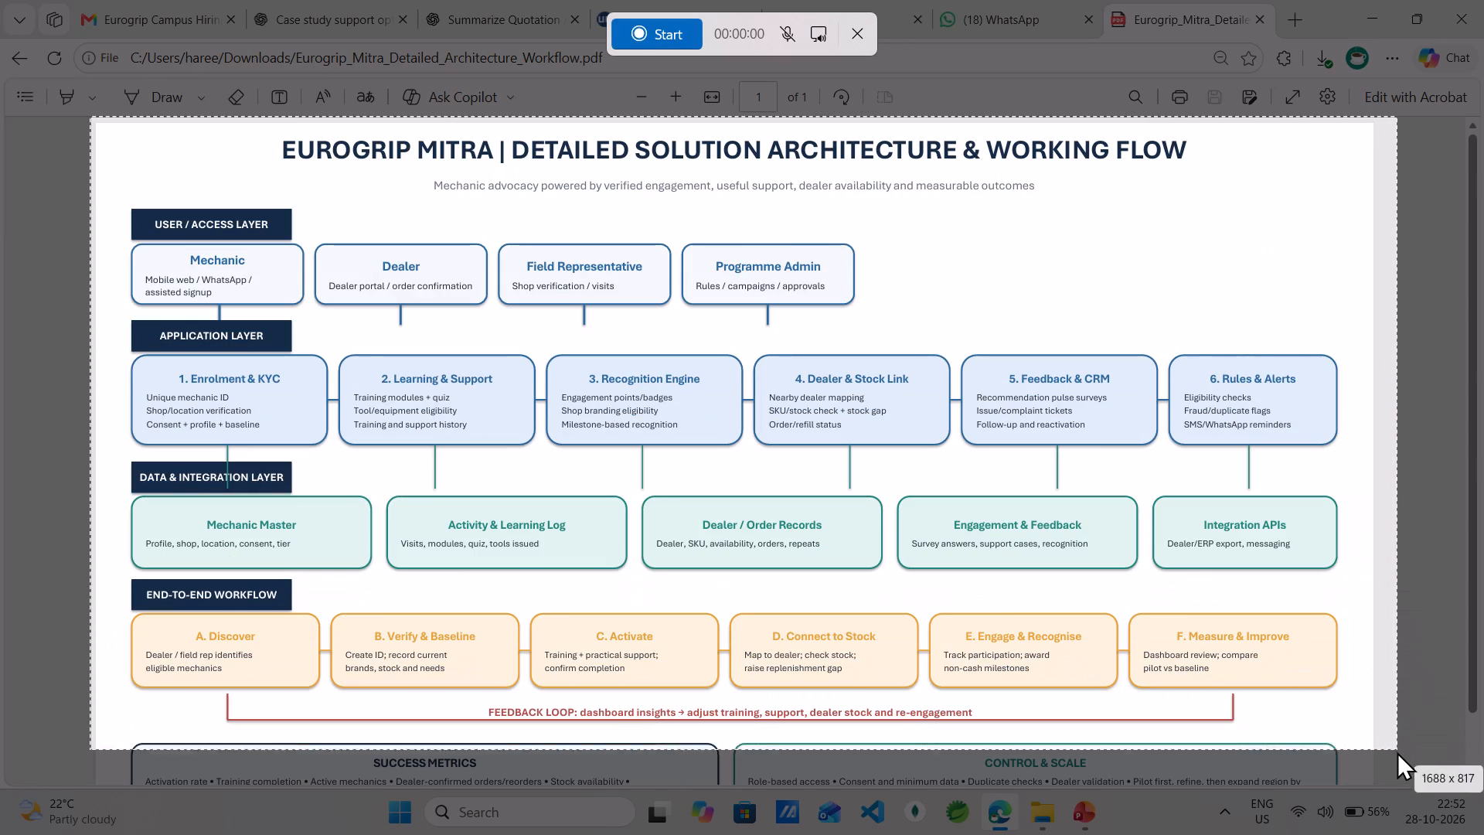
pyautogui.moveTo(1397, 751); pyautogui.dragTo(1394, 803)
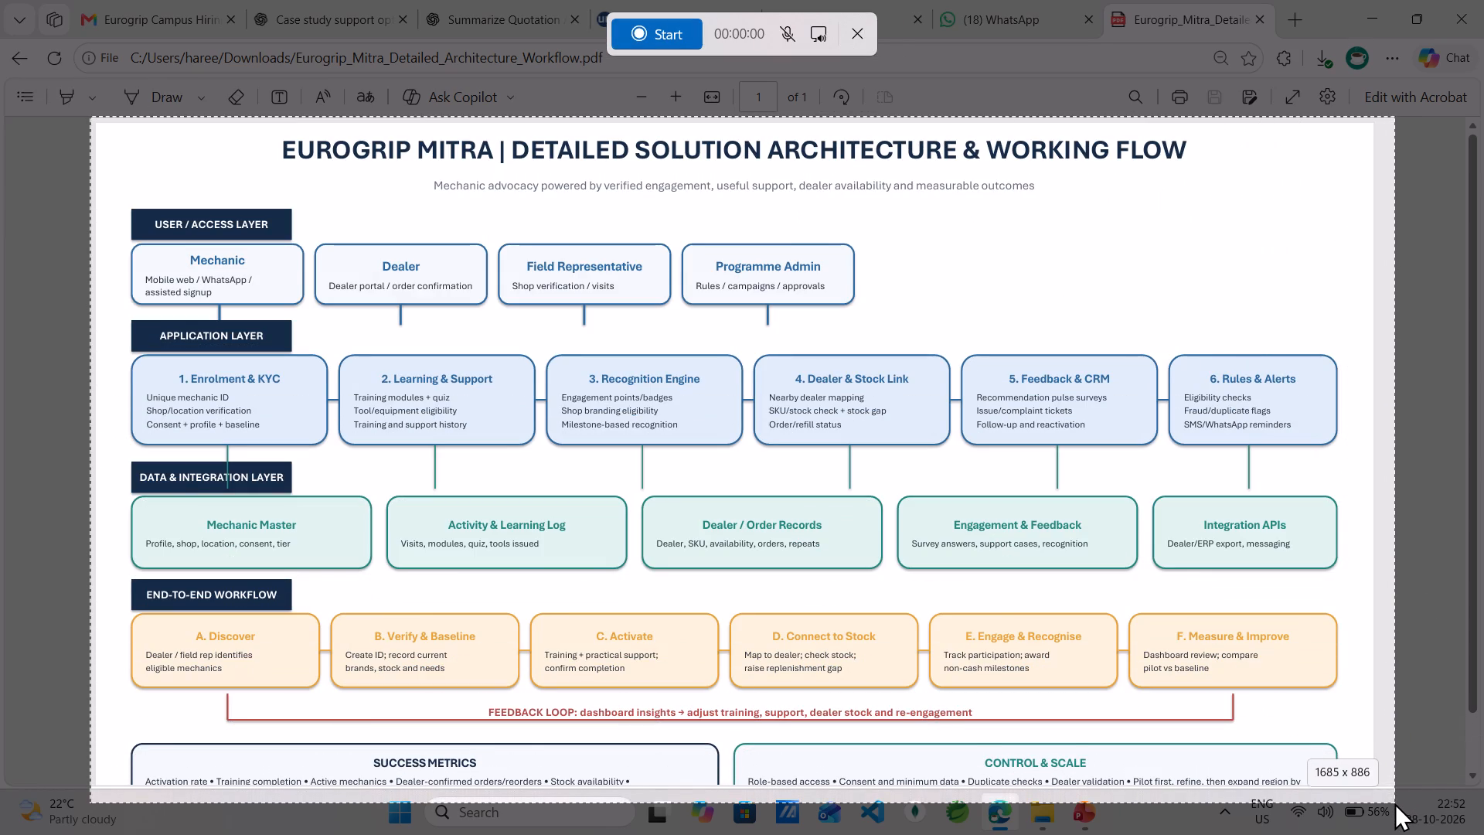
pyautogui.moveTo(1394, 803); pyautogui.dragTo(1394, 804)
pyautogui.click(780, 32)
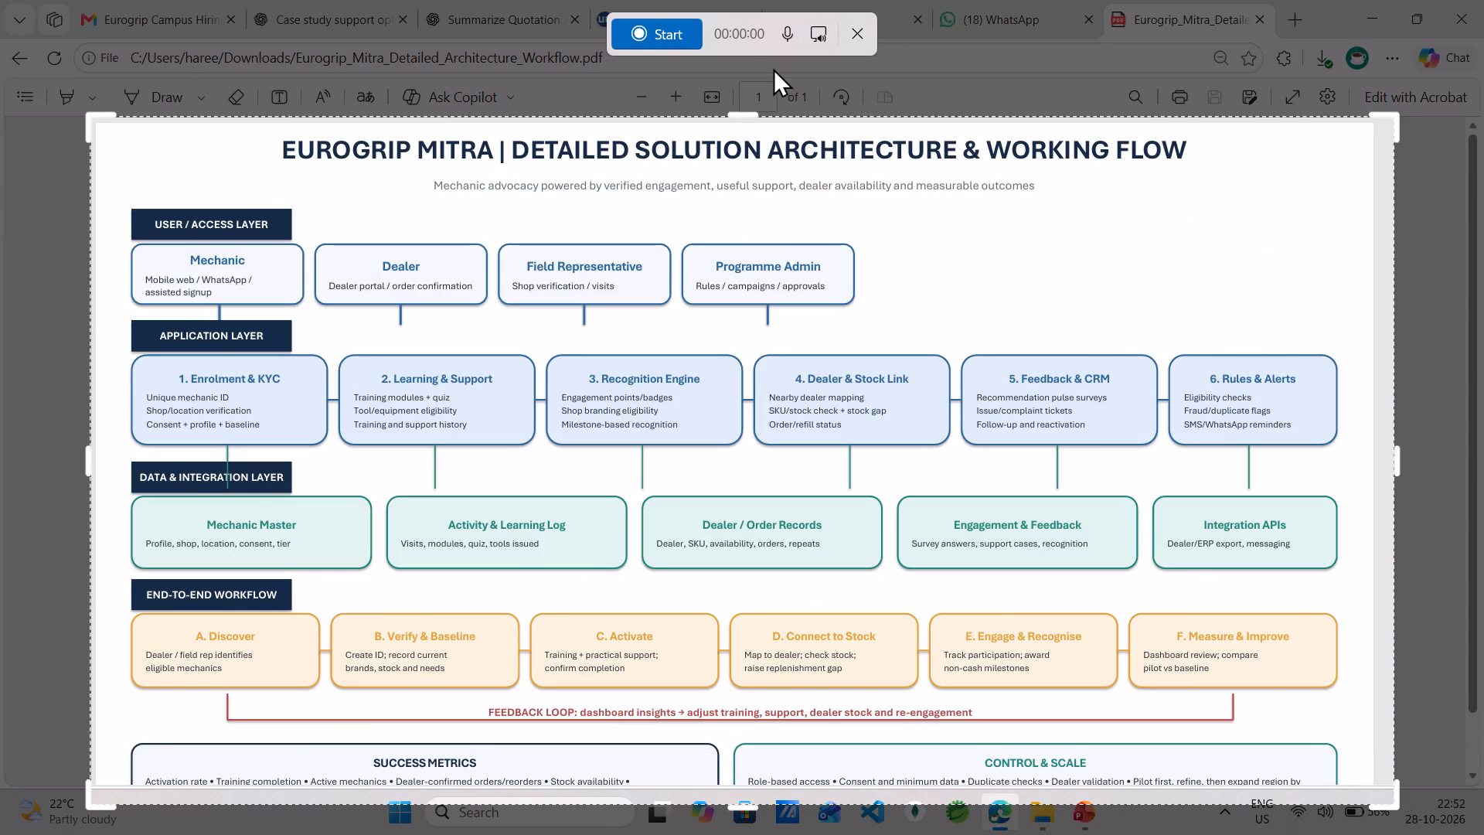
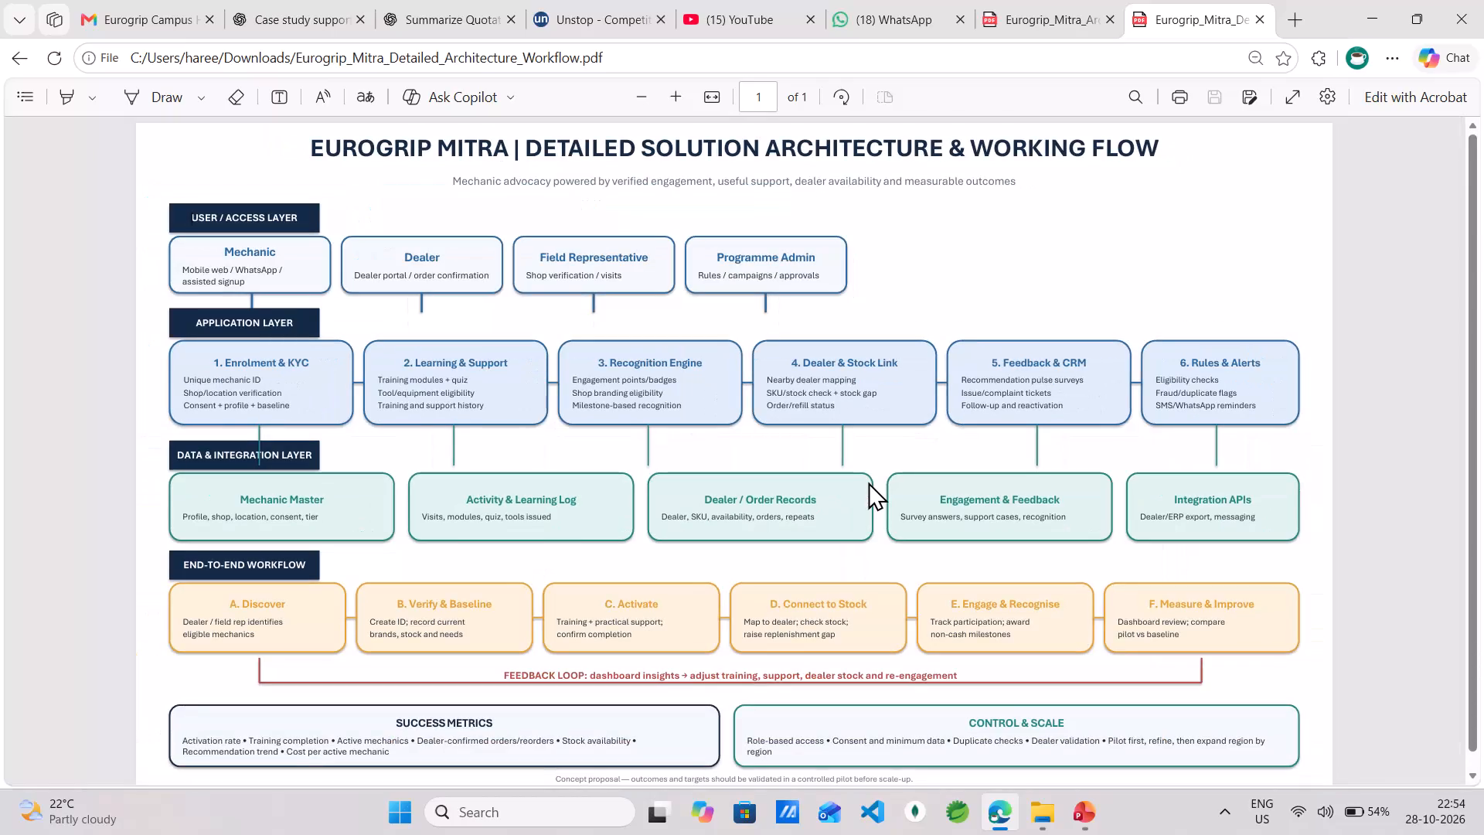
# Start a web capture of the exported Eurogrip Mitra architecture PDF page using the Capture screen area option.
pyautogui.hotkey('ctrl', 'shift', 's')
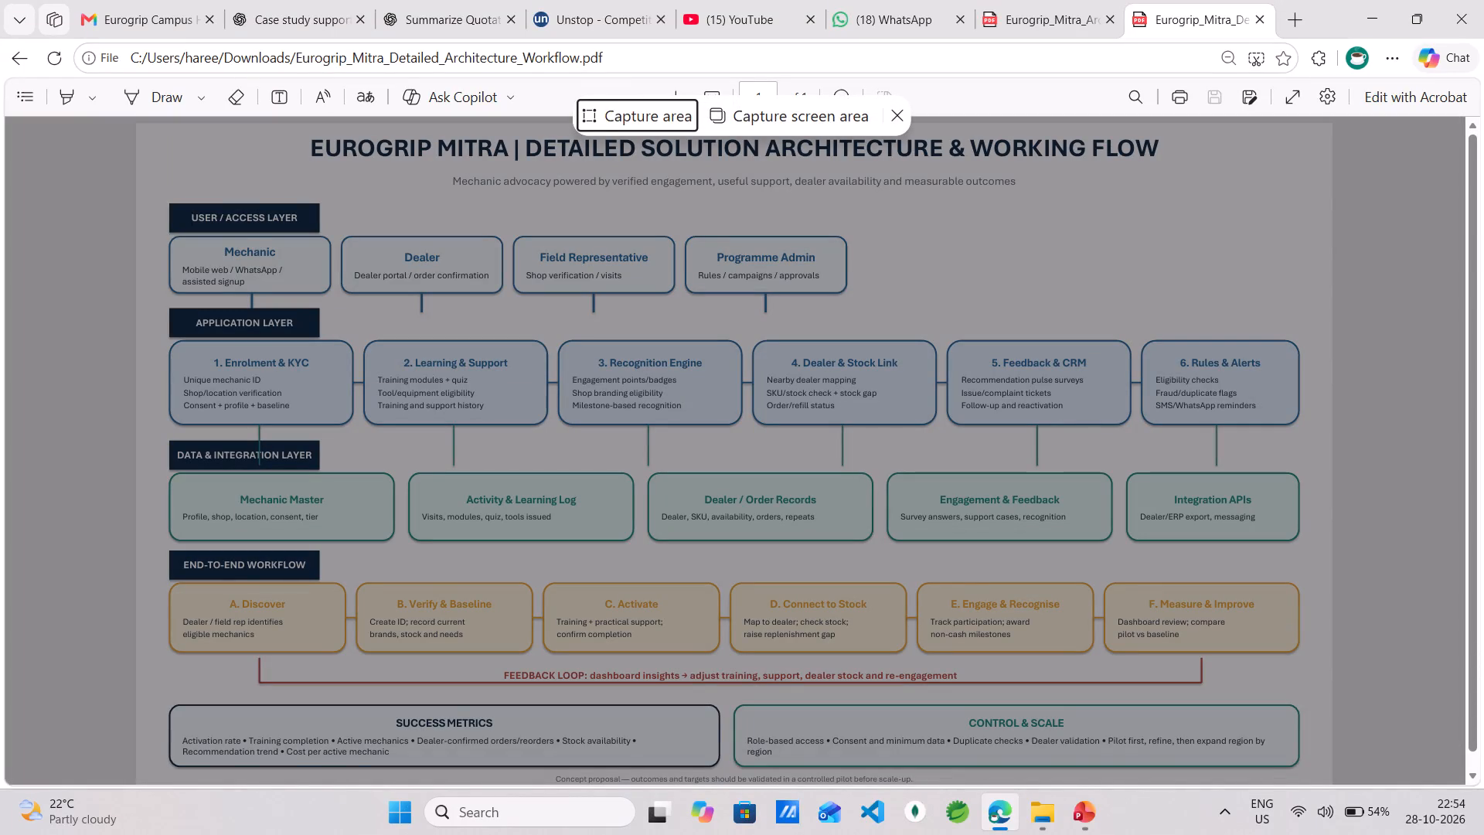
pyautogui.press('Escape')
pyautogui.hotkey('ctrl', 'shift', 's')
pyautogui.click(727, 109)
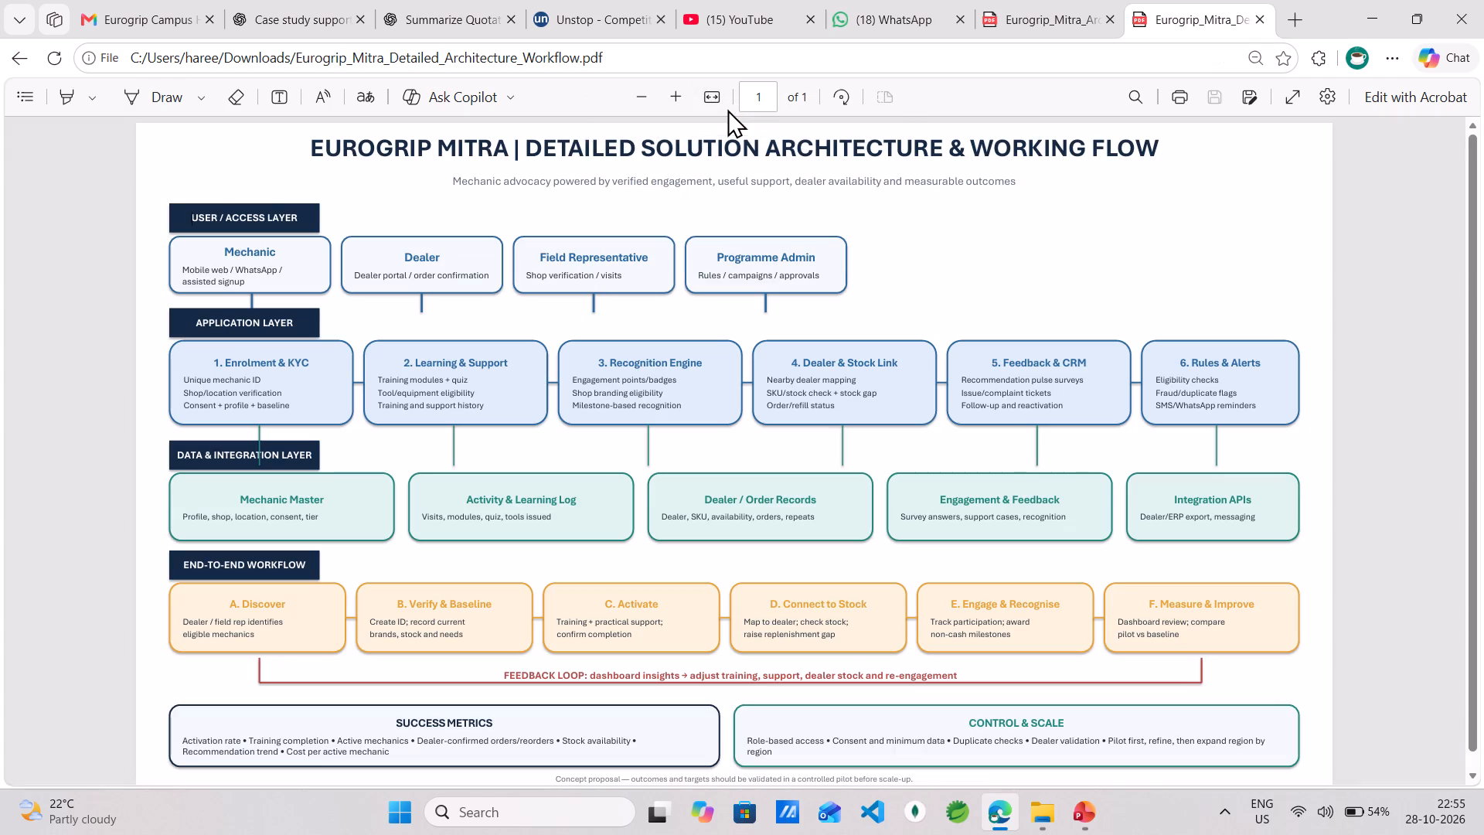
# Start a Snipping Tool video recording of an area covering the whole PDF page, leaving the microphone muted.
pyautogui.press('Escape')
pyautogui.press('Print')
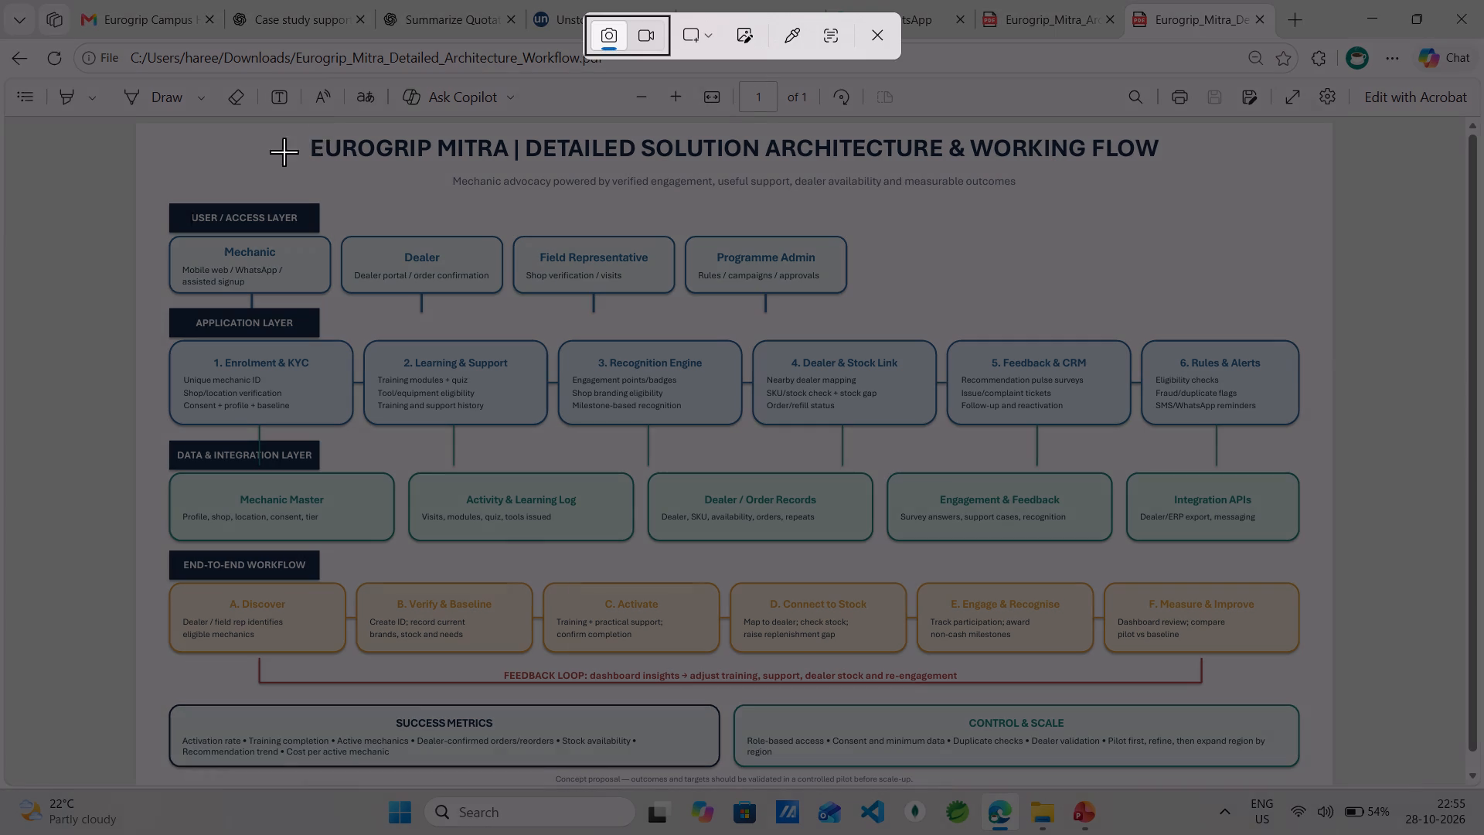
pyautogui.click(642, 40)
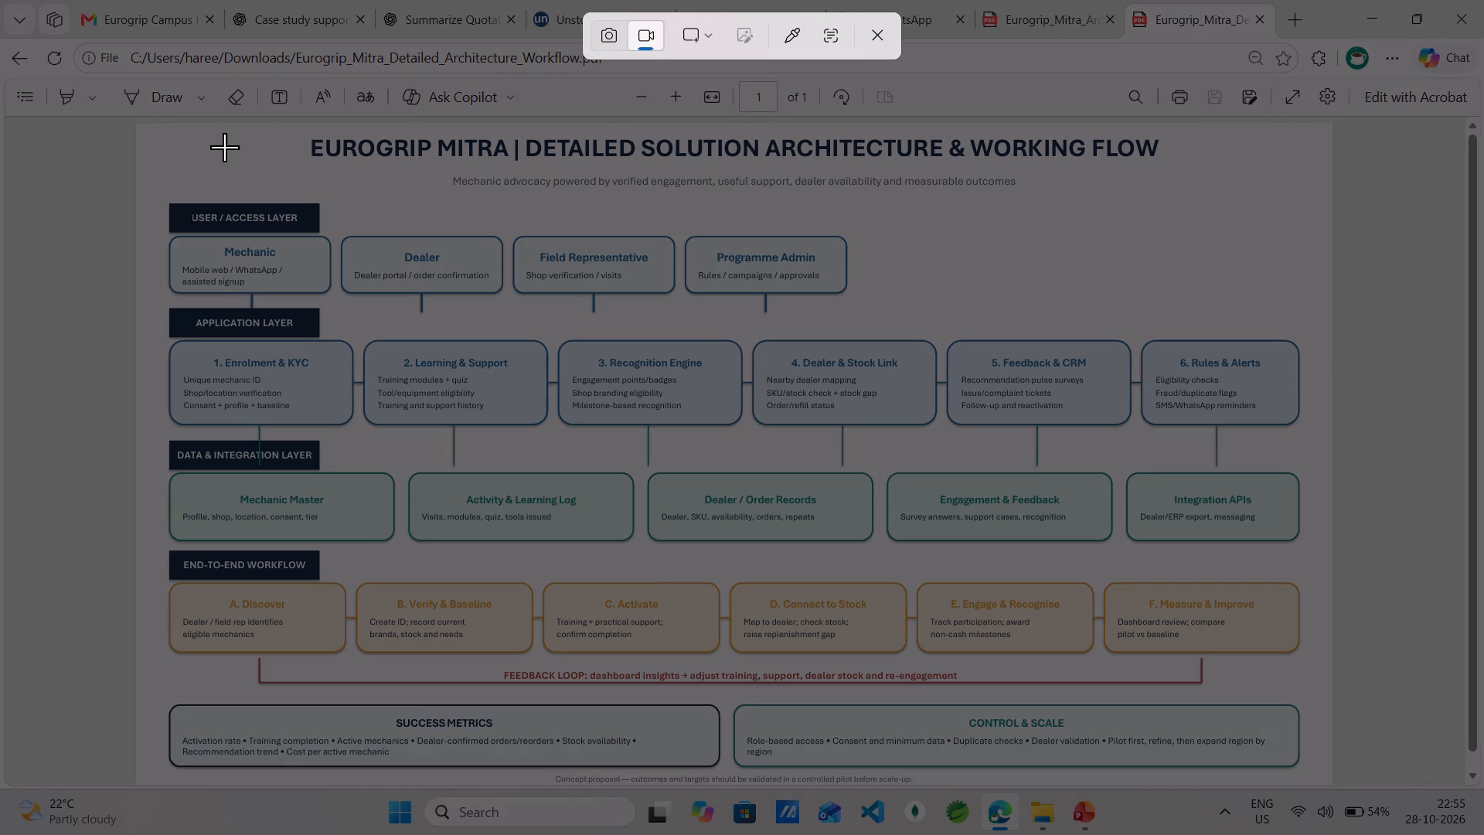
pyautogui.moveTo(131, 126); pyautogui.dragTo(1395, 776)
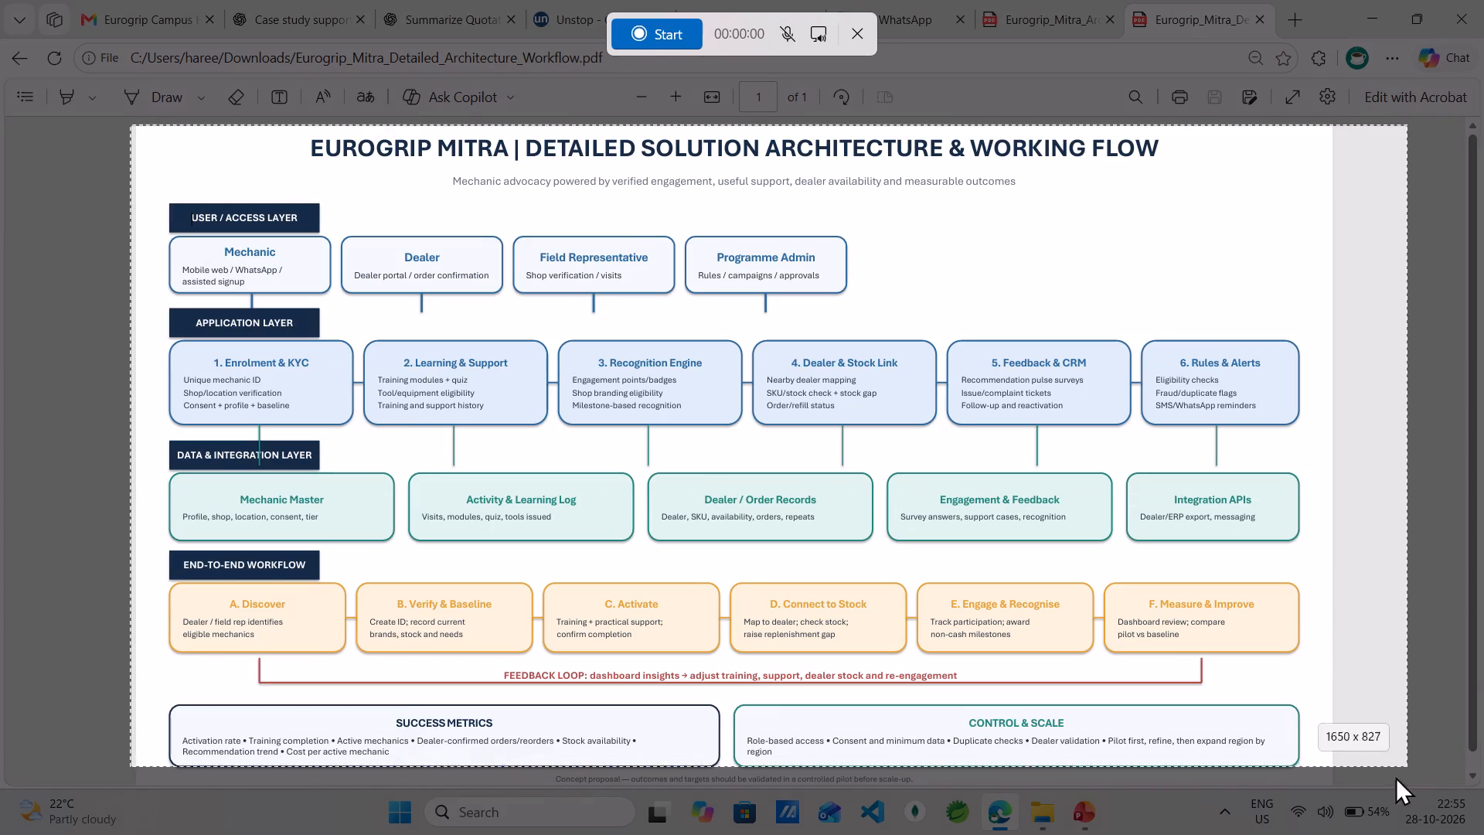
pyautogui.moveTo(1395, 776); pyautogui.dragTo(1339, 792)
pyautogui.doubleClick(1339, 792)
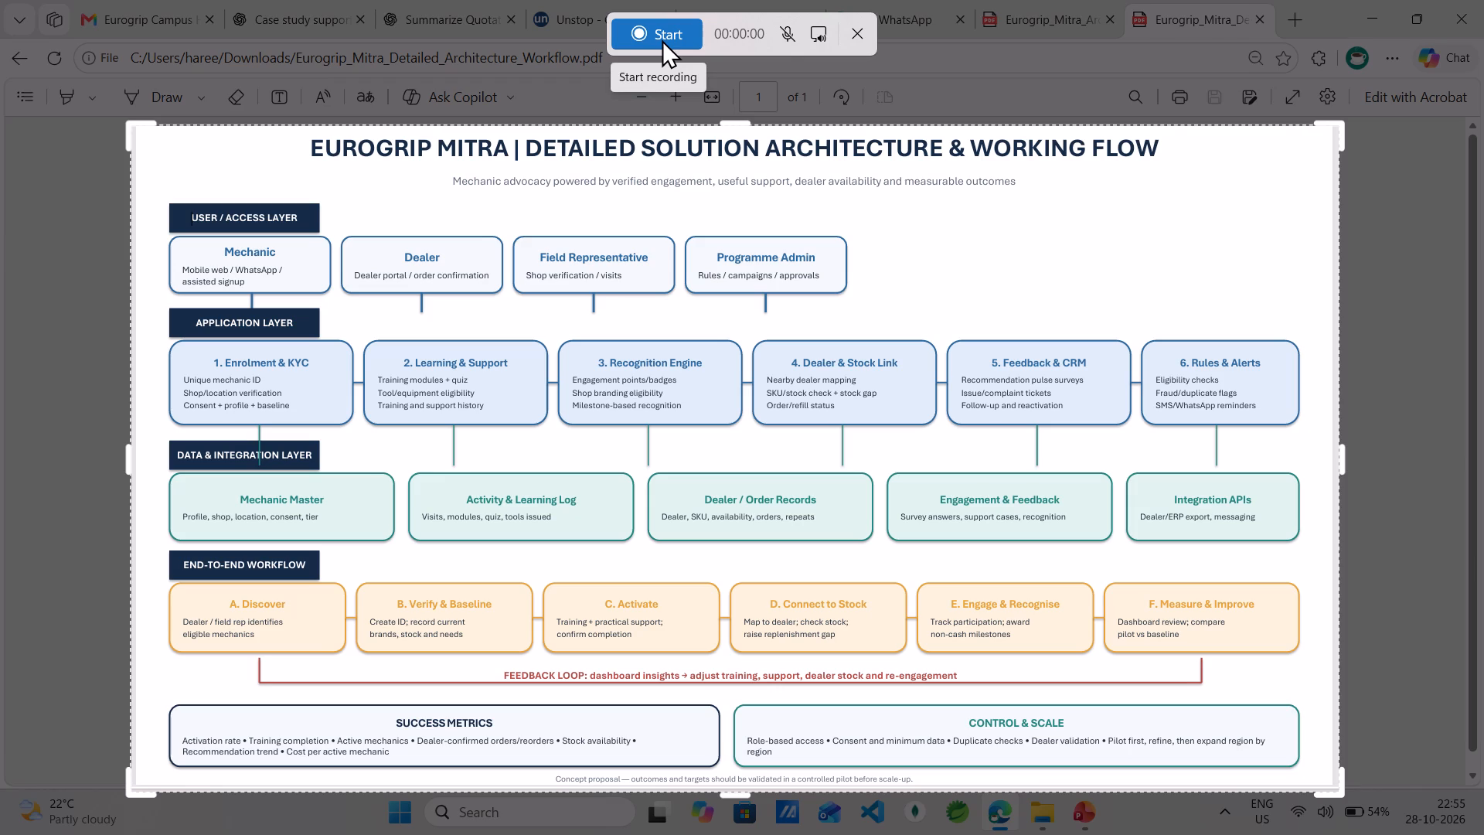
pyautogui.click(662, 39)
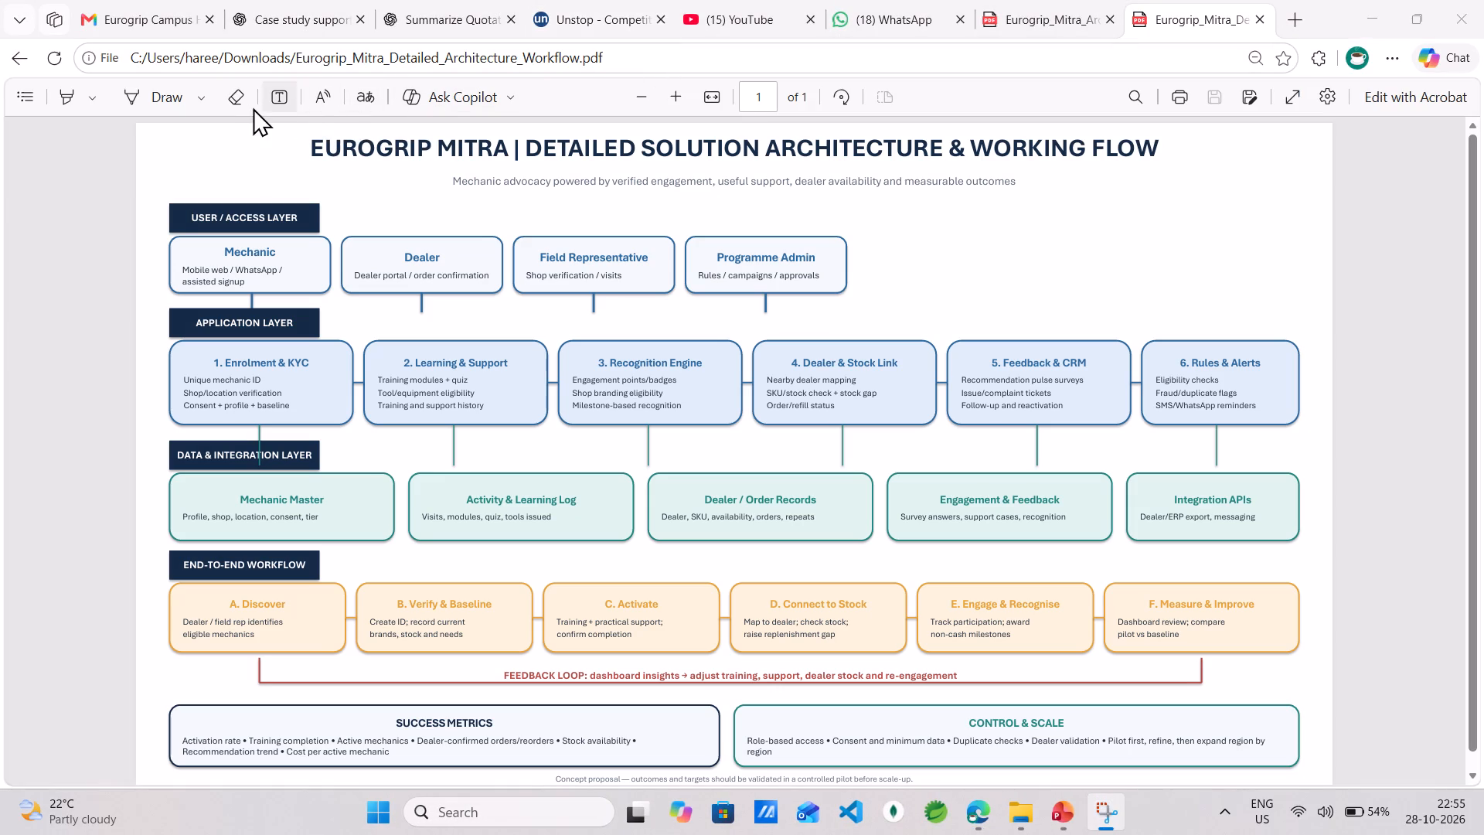
# Turn on the Draw tool for the PDF page and set its ink colour to black.
pyautogui.click(161, 97)
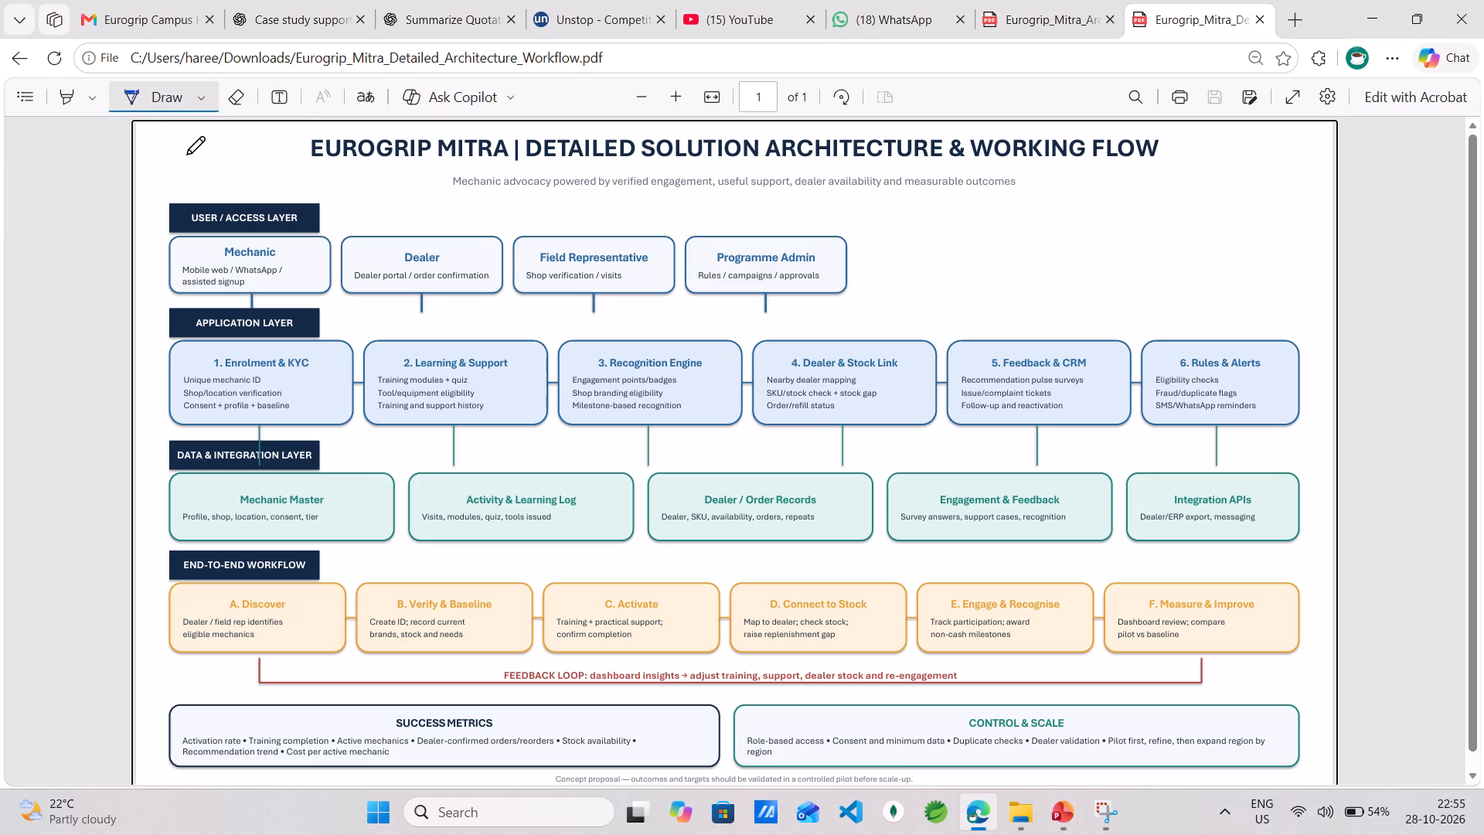
pyautogui.click(197, 94)
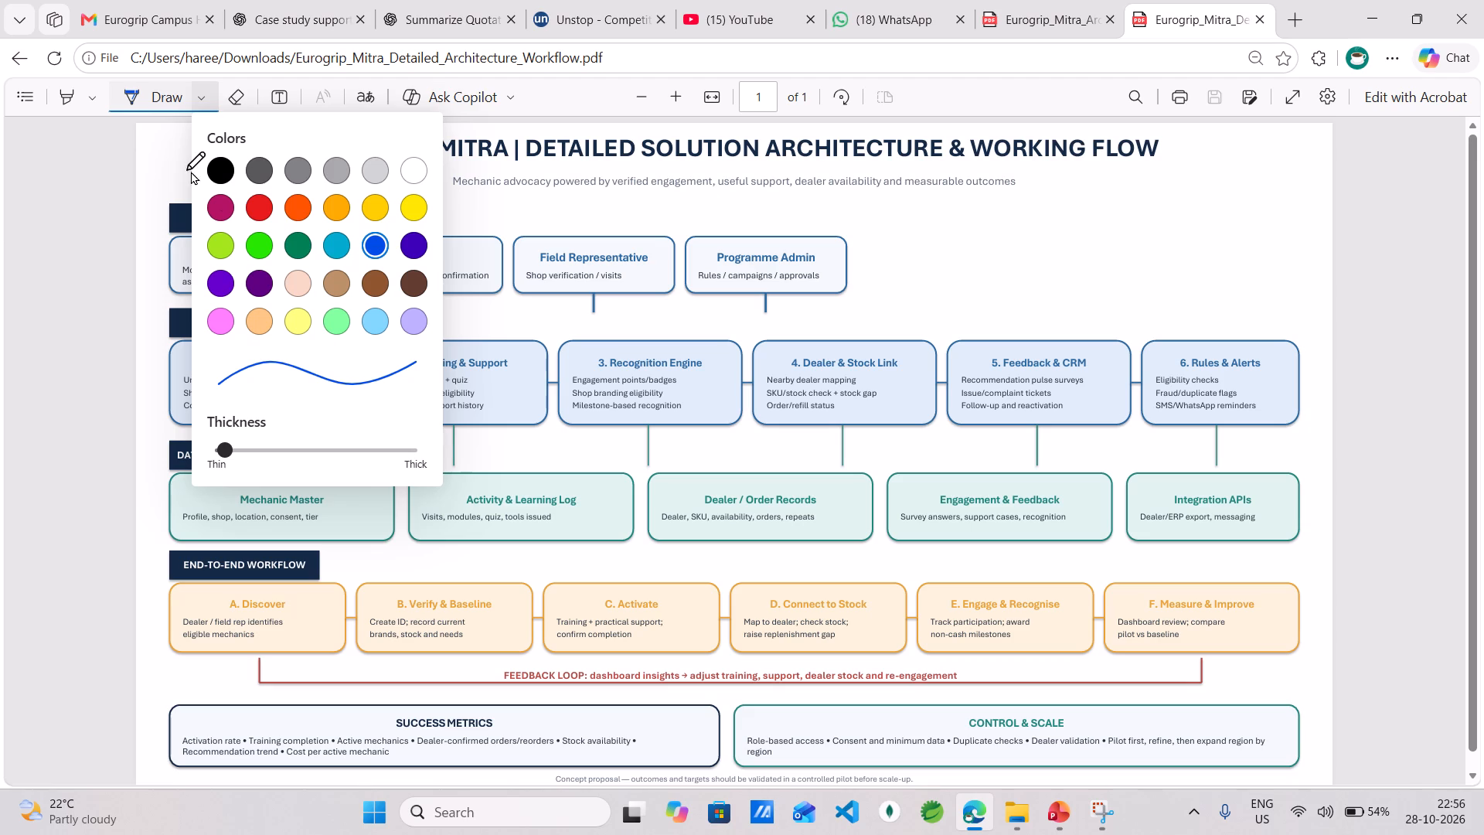
pyautogui.click(219, 165)
pyautogui.click(516, 235)
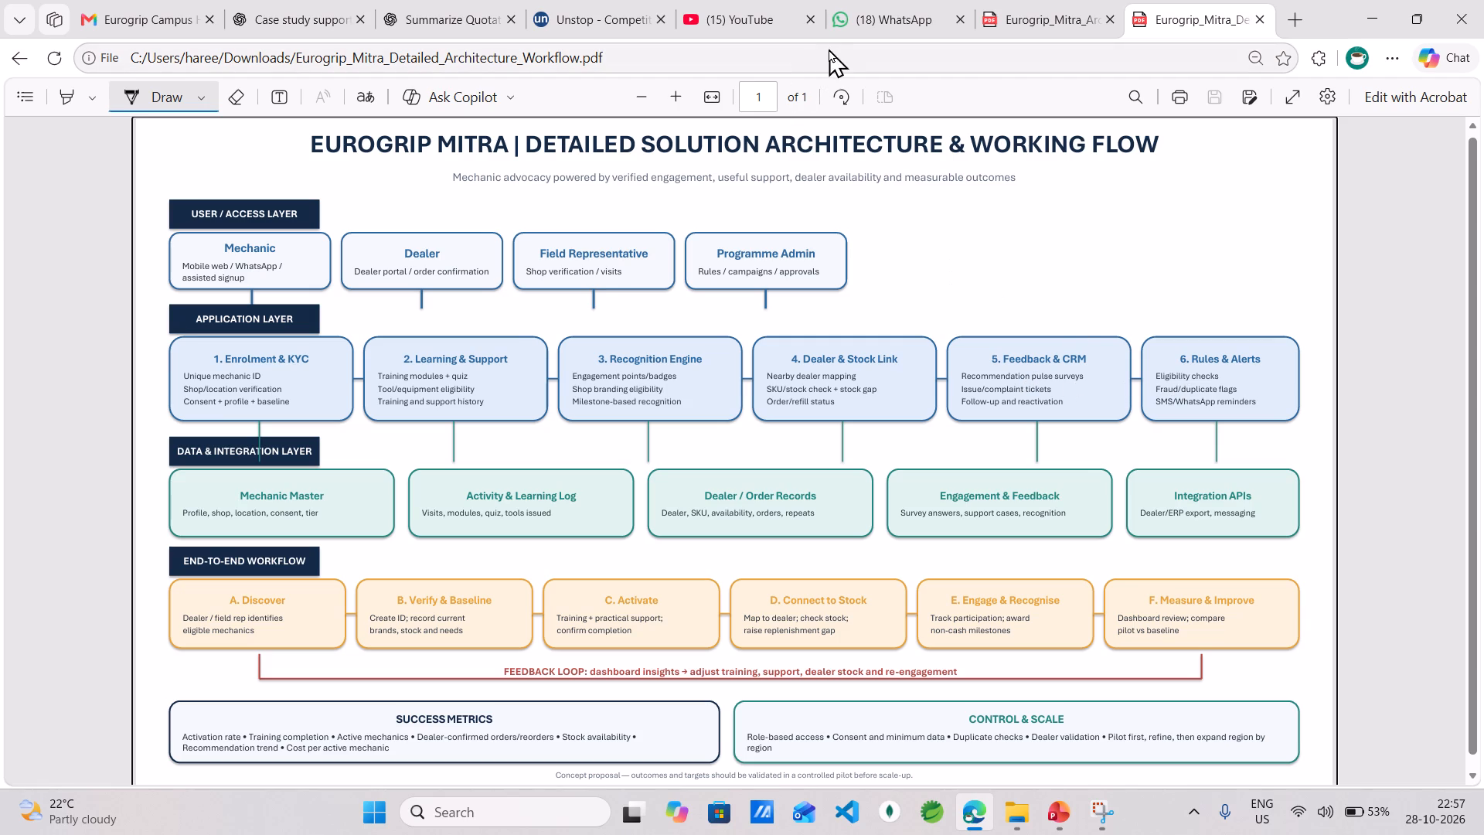
# End the screen recording of the PDF page and close Snipping Tool.
pyautogui.click(845, 38)
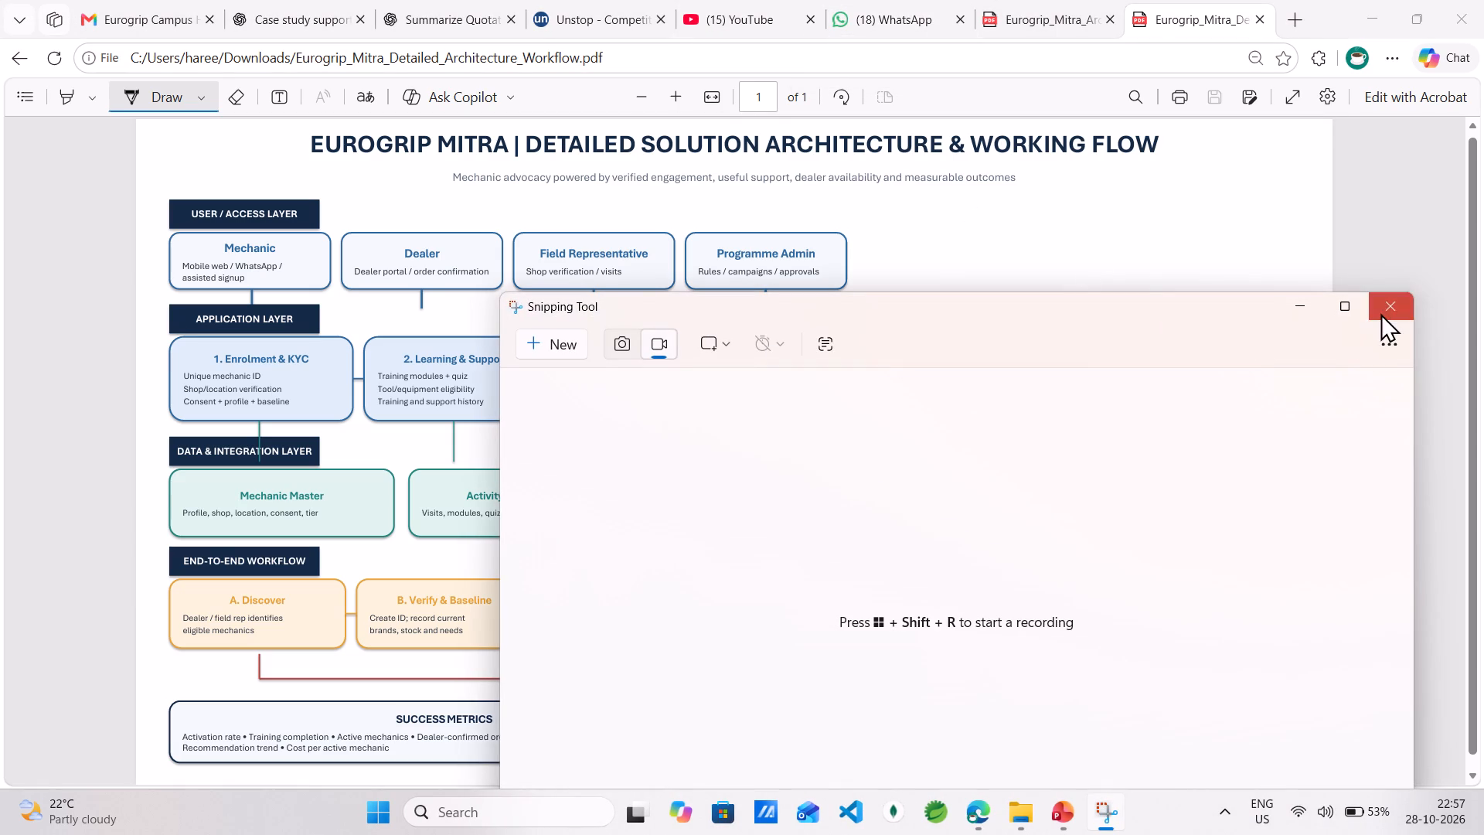
pyautogui.click(1380, 313)
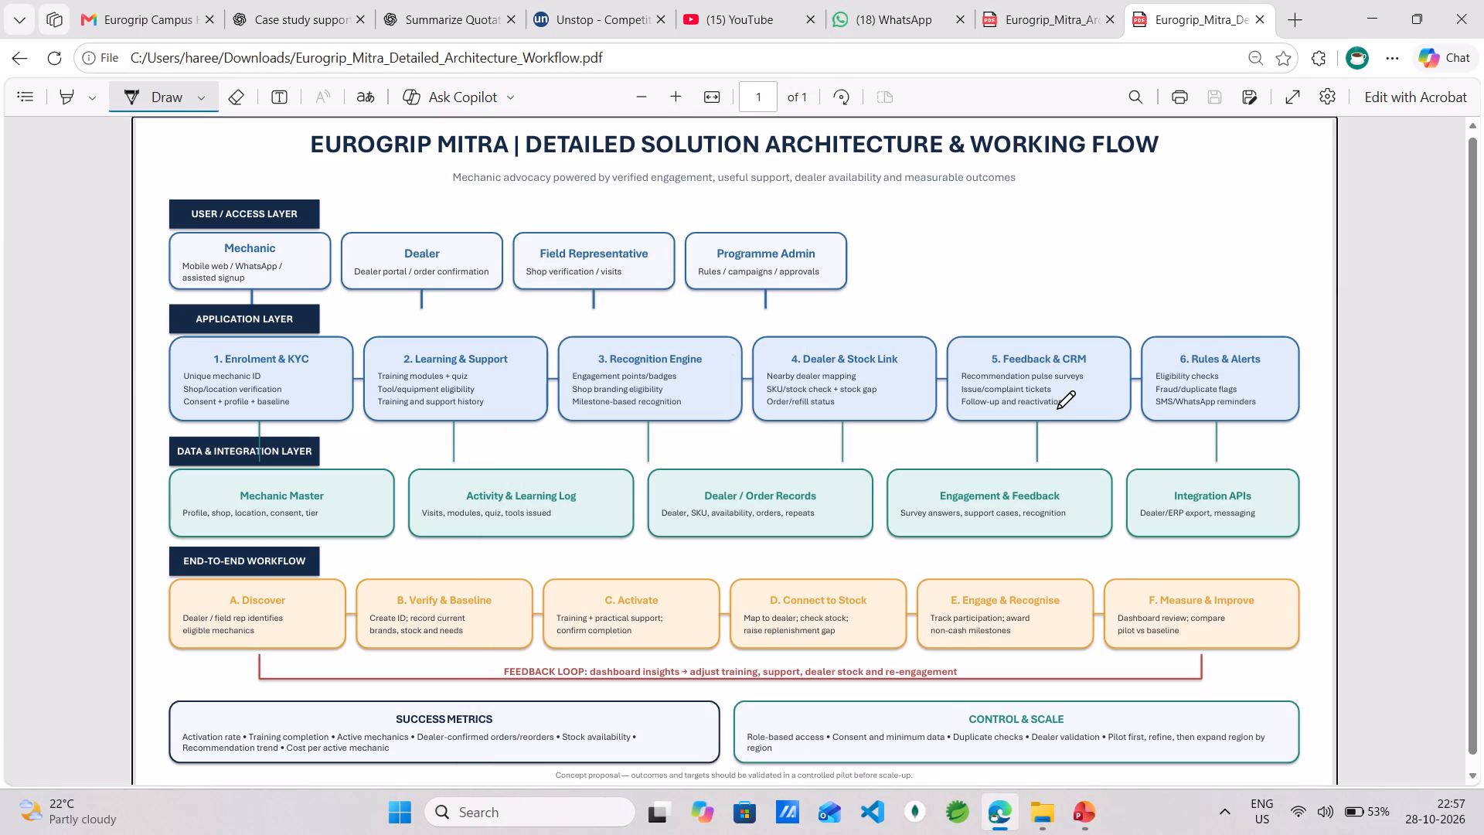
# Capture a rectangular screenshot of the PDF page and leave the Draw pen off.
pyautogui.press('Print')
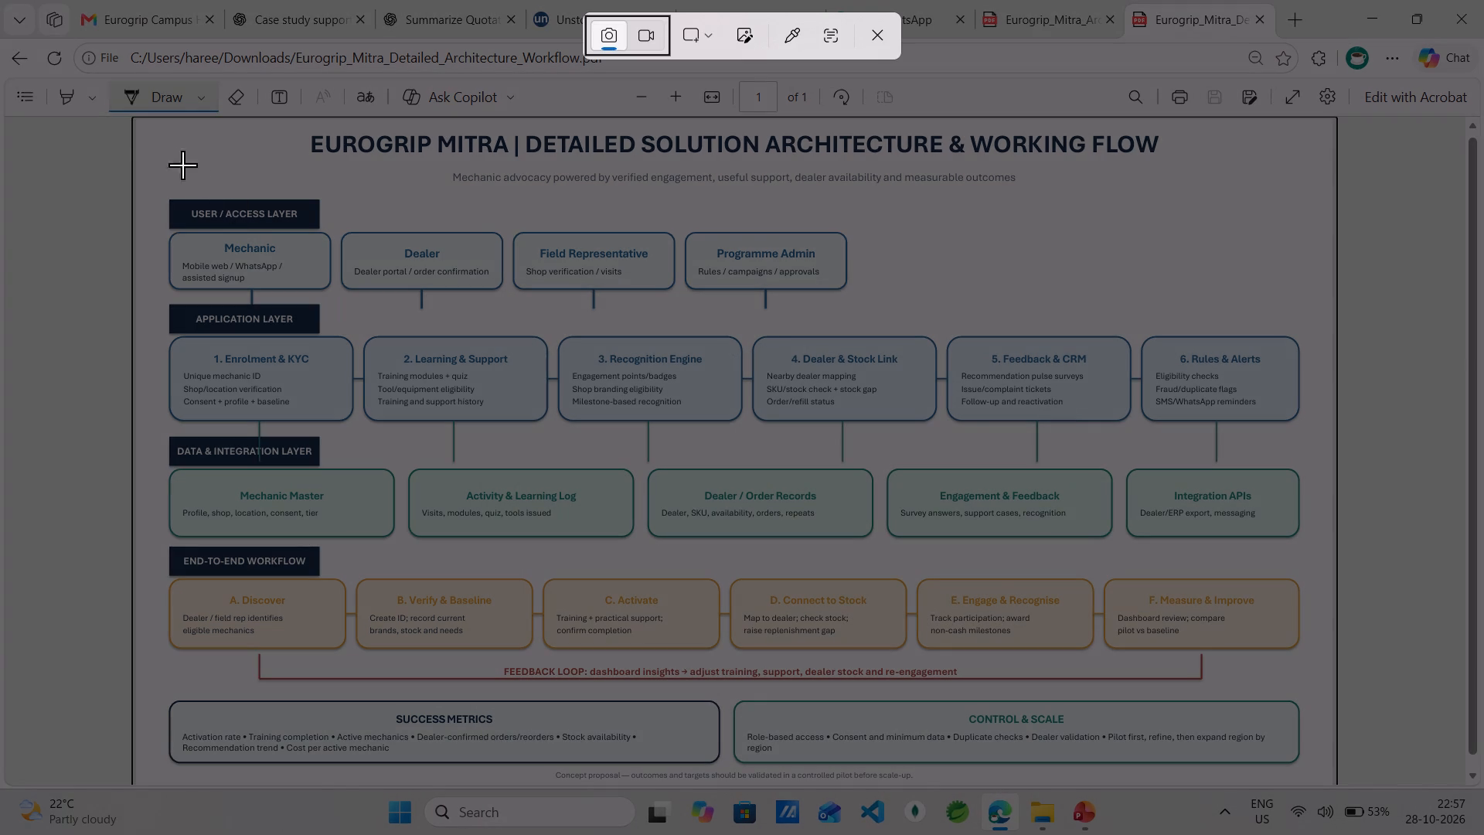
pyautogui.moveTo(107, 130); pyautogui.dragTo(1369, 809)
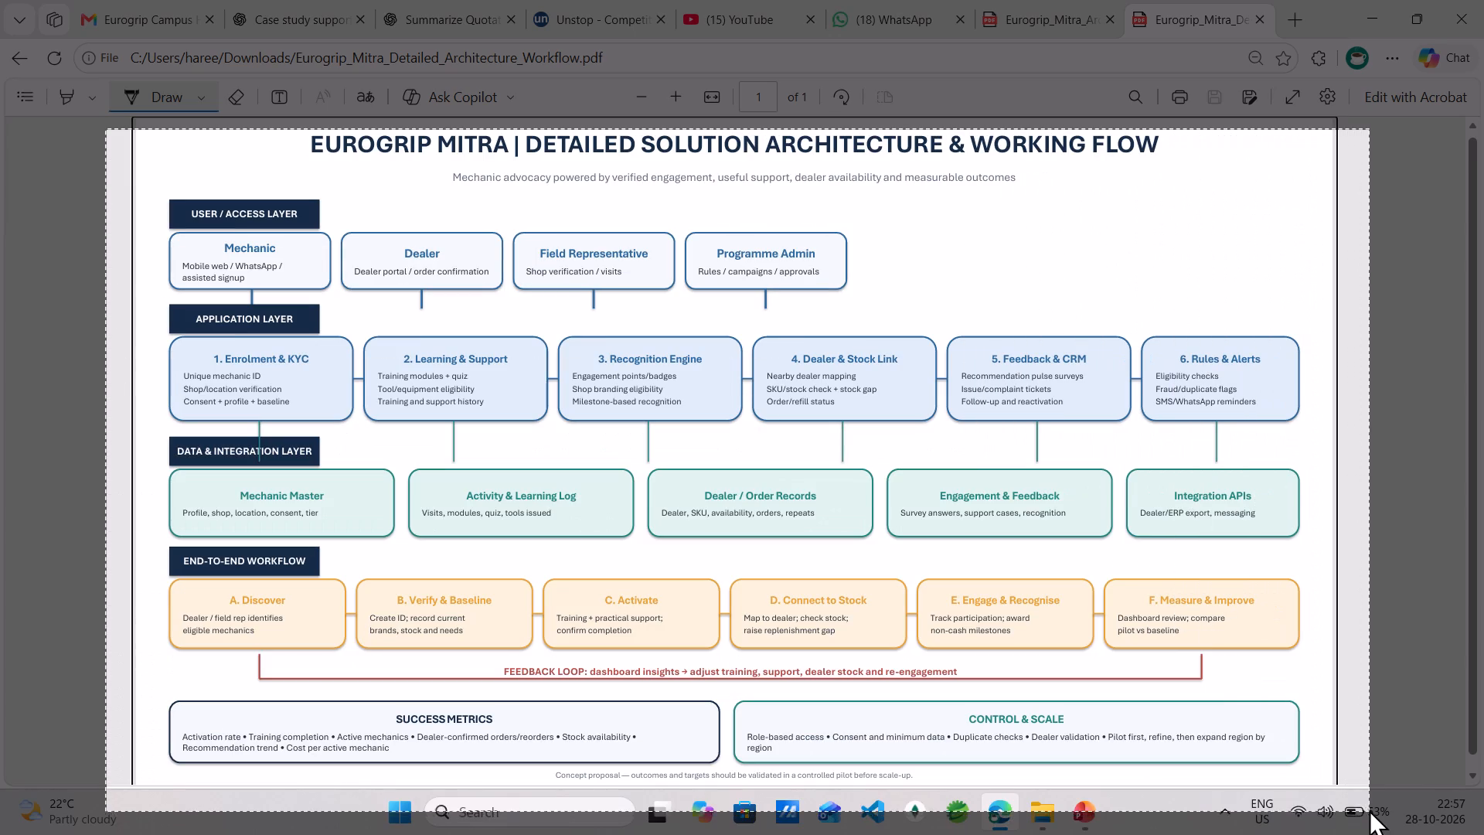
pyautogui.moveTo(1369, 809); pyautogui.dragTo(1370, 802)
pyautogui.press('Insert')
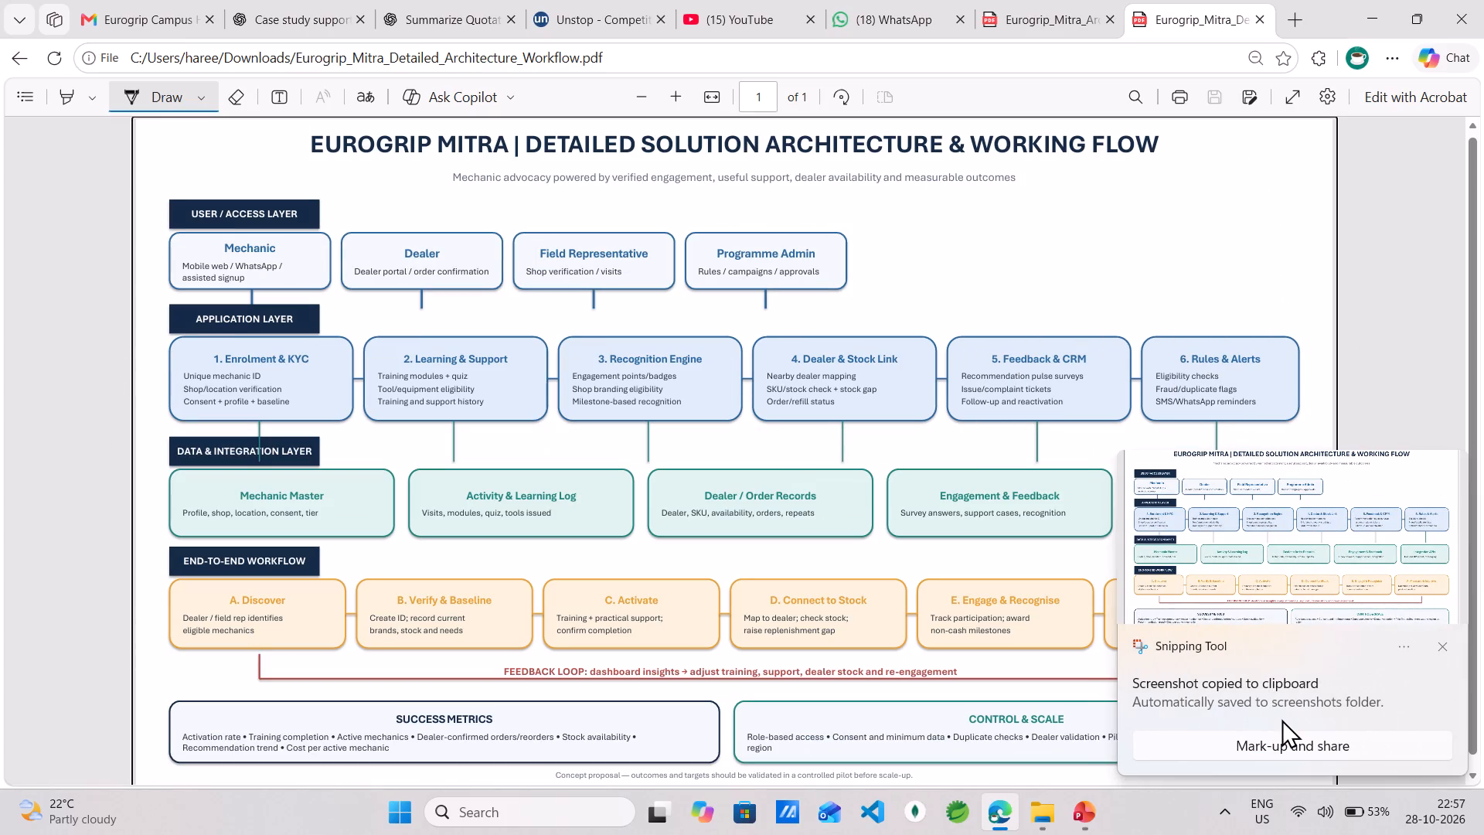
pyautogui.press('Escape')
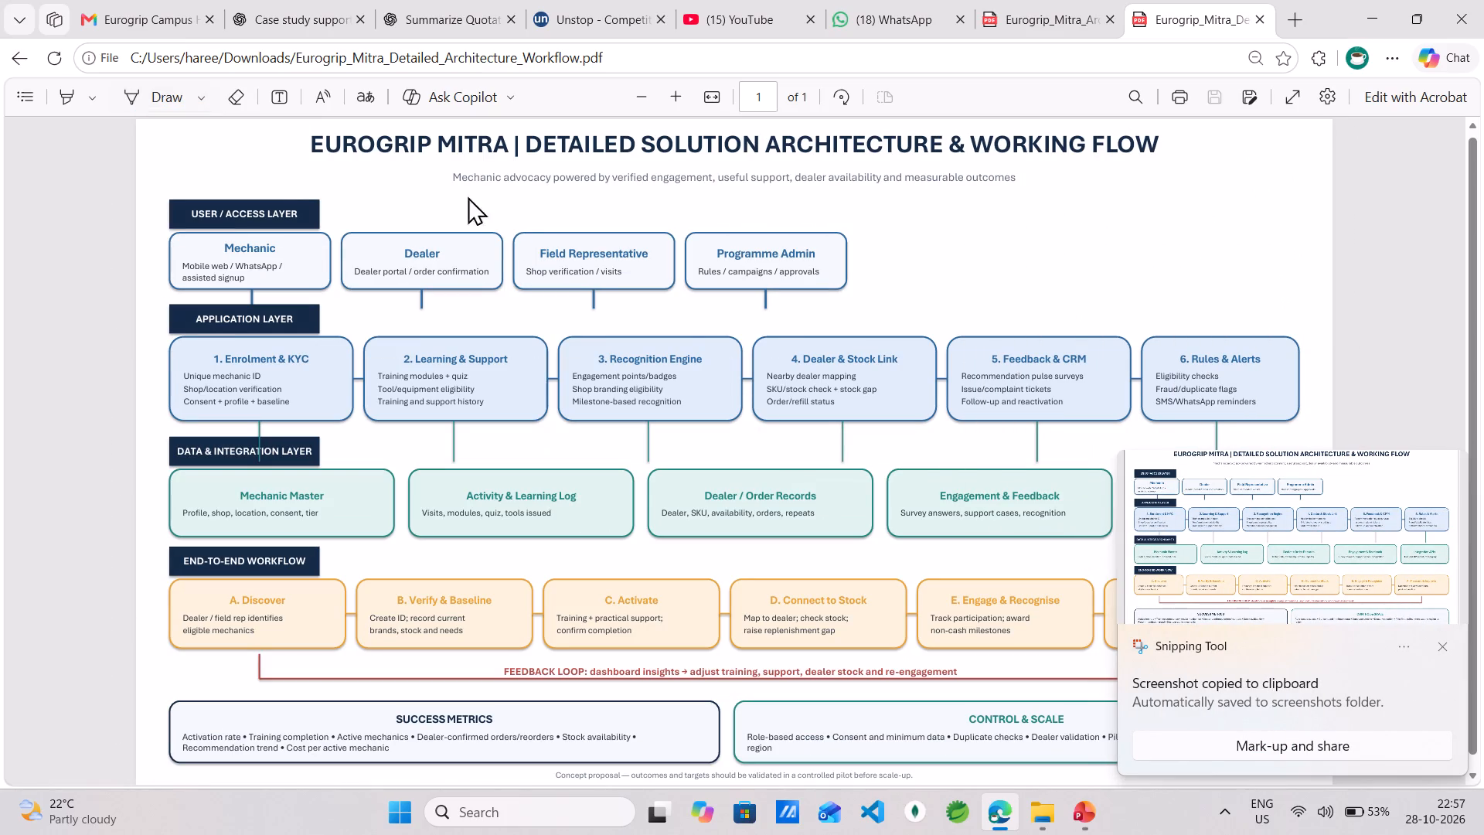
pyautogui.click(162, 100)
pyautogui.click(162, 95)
# Record a Snipping Tool video of the PDF page in an area of about 1535 x 865, microphone on, and stop it after about 1:30.
pyautogui.press('Print')
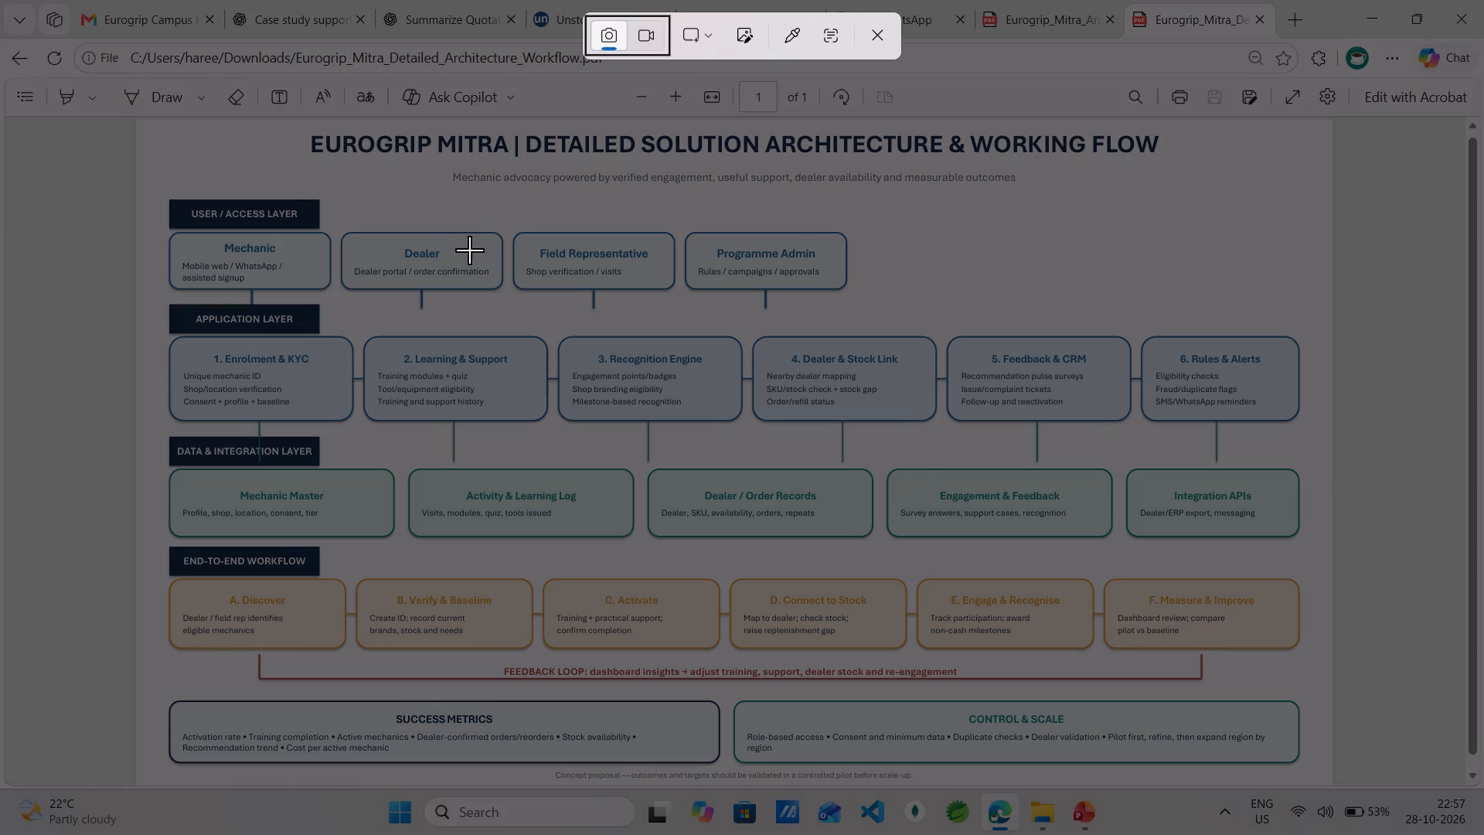
pyautogui.click(653, 39)
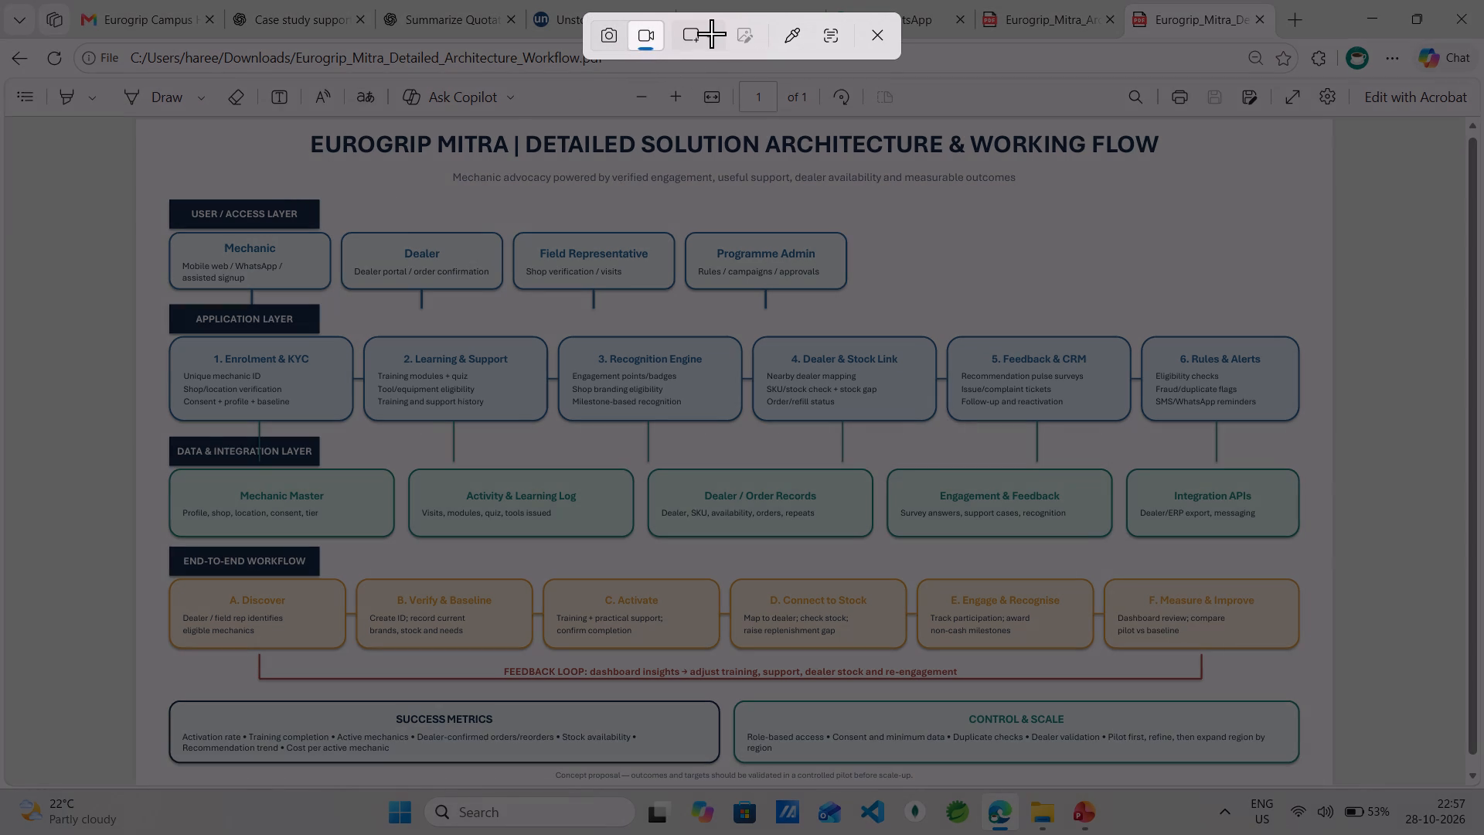
pyautogui.moveTo(141, 132); pyautogui.dragTo(1069, 323)
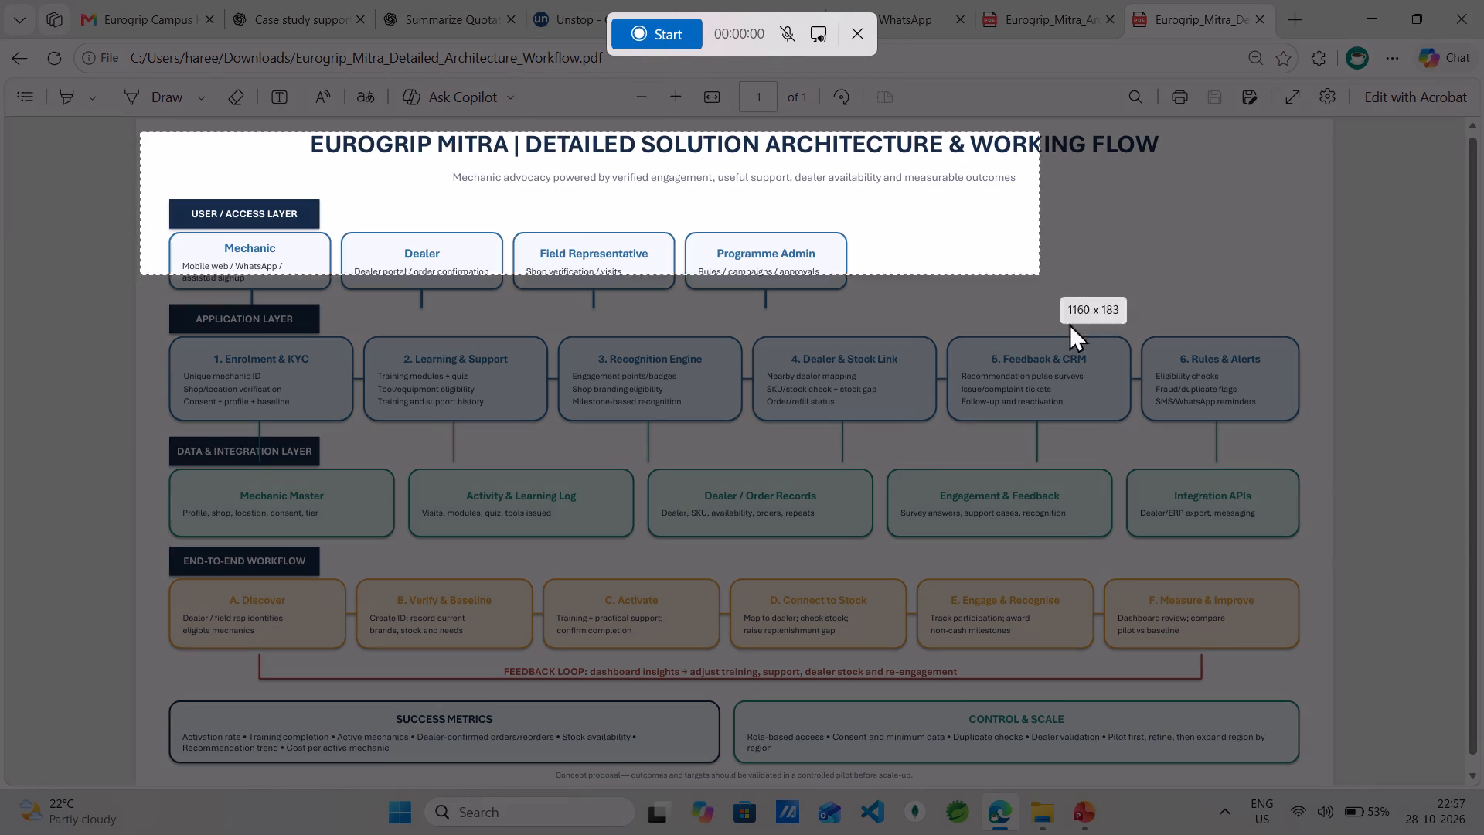
pyautogui.moveTo(1069, 323); pyautogui.dragTo(1329, 802)
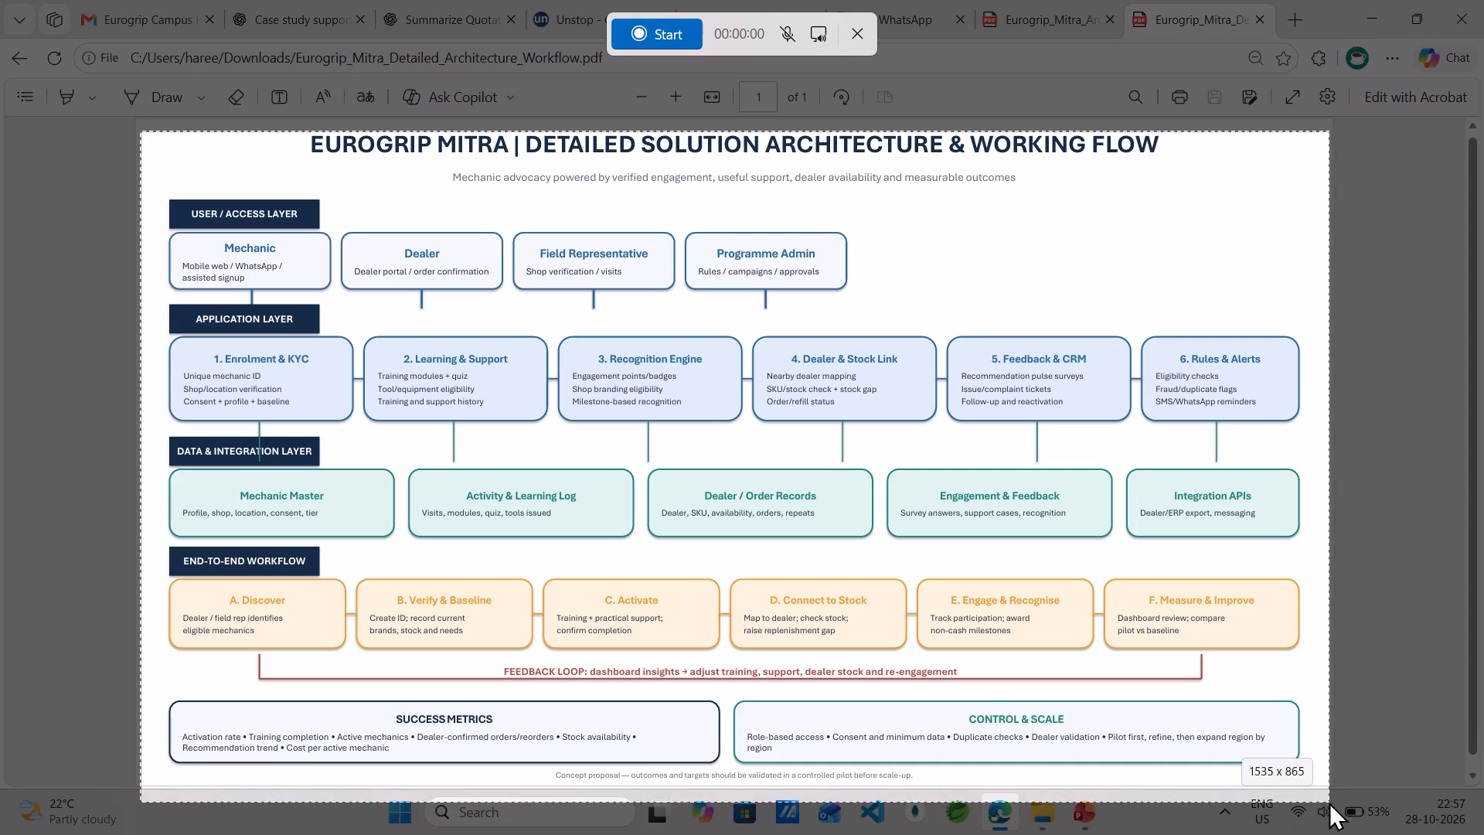
pyautogui.moveTo(1329, 802); pyautogui.dragTo(1328, 793)
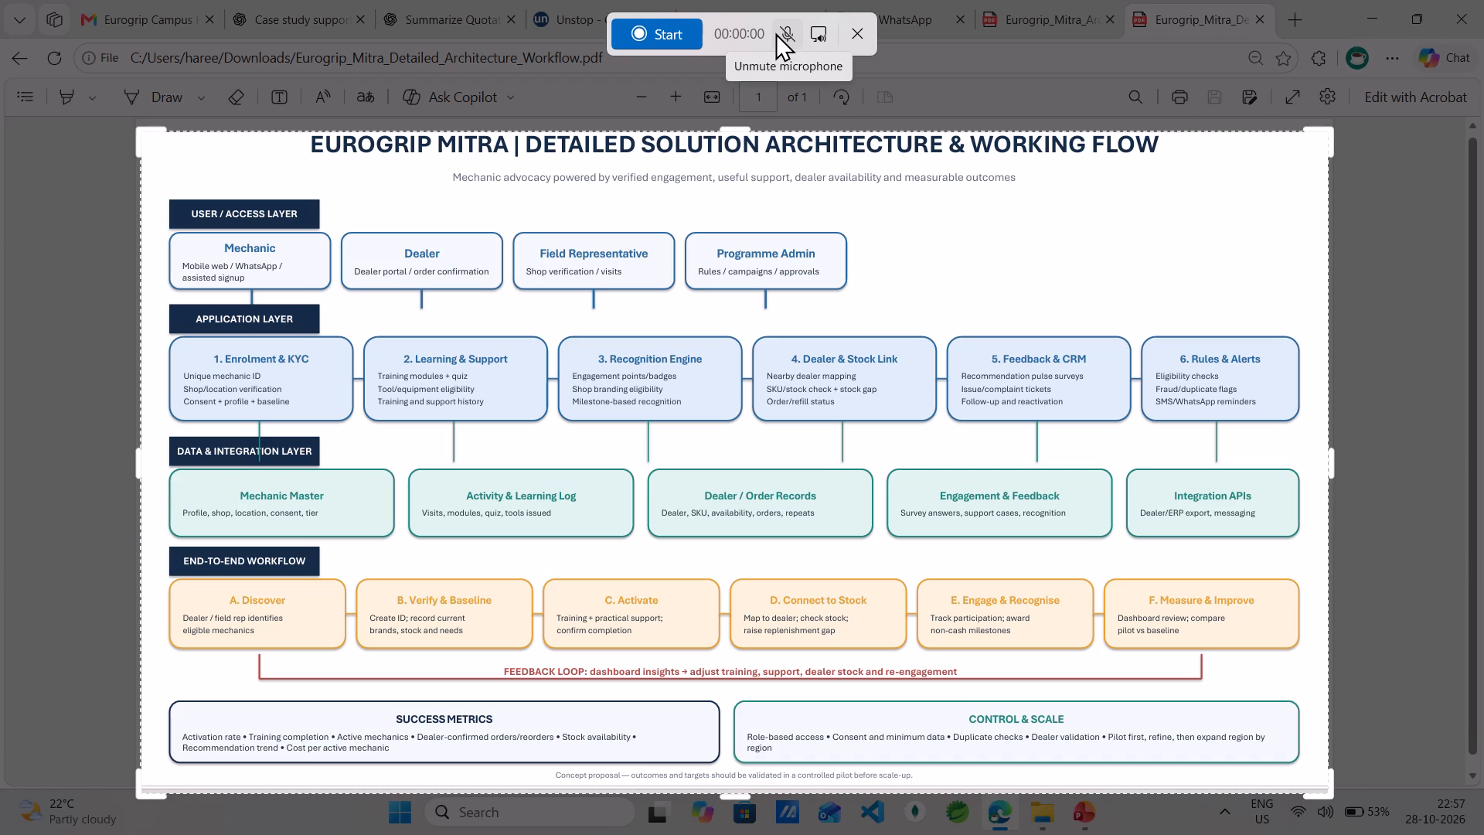
pyautogui.click(775, 32)
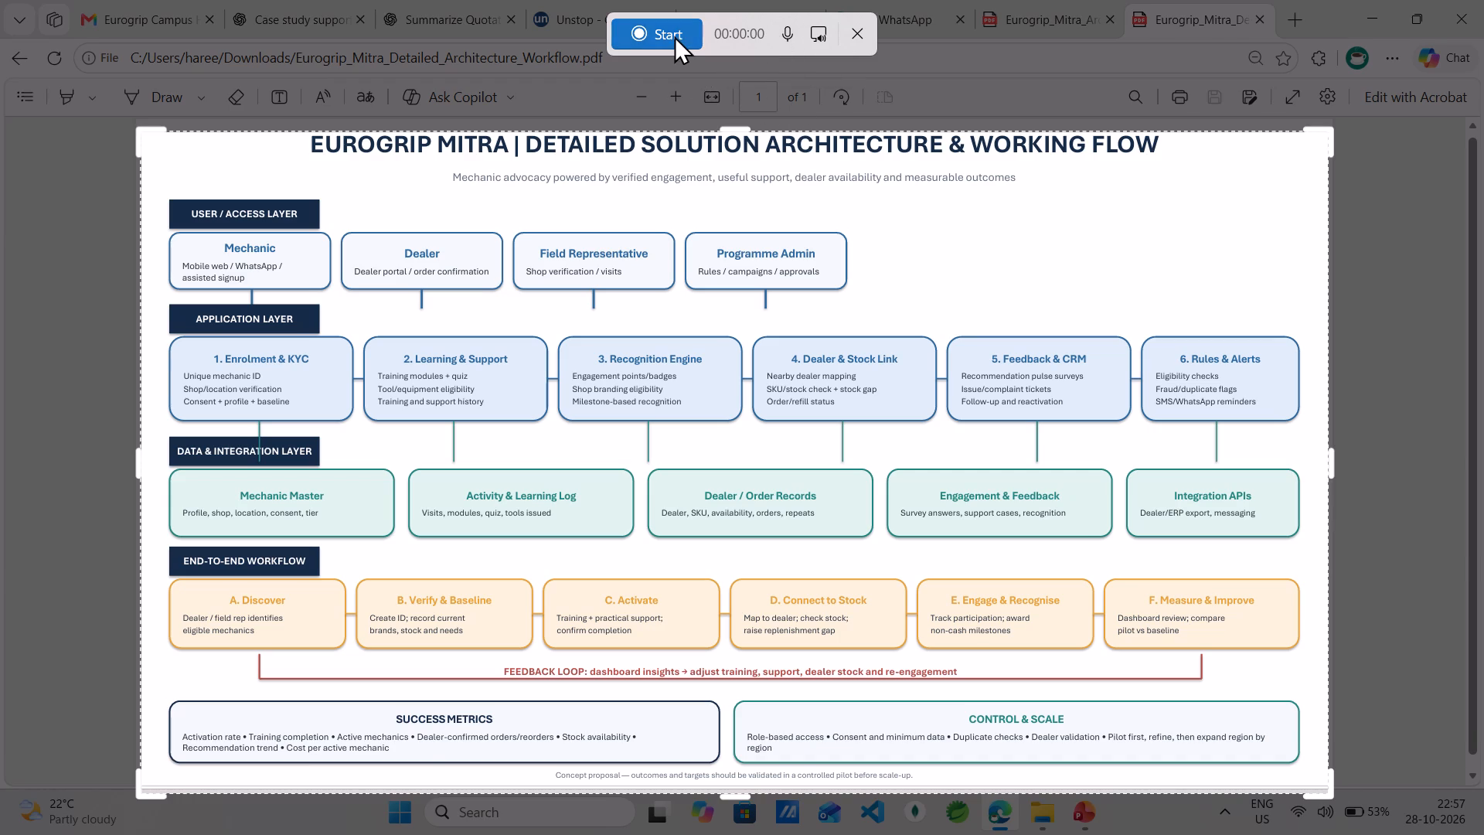
pyautogui.click(674, 36)
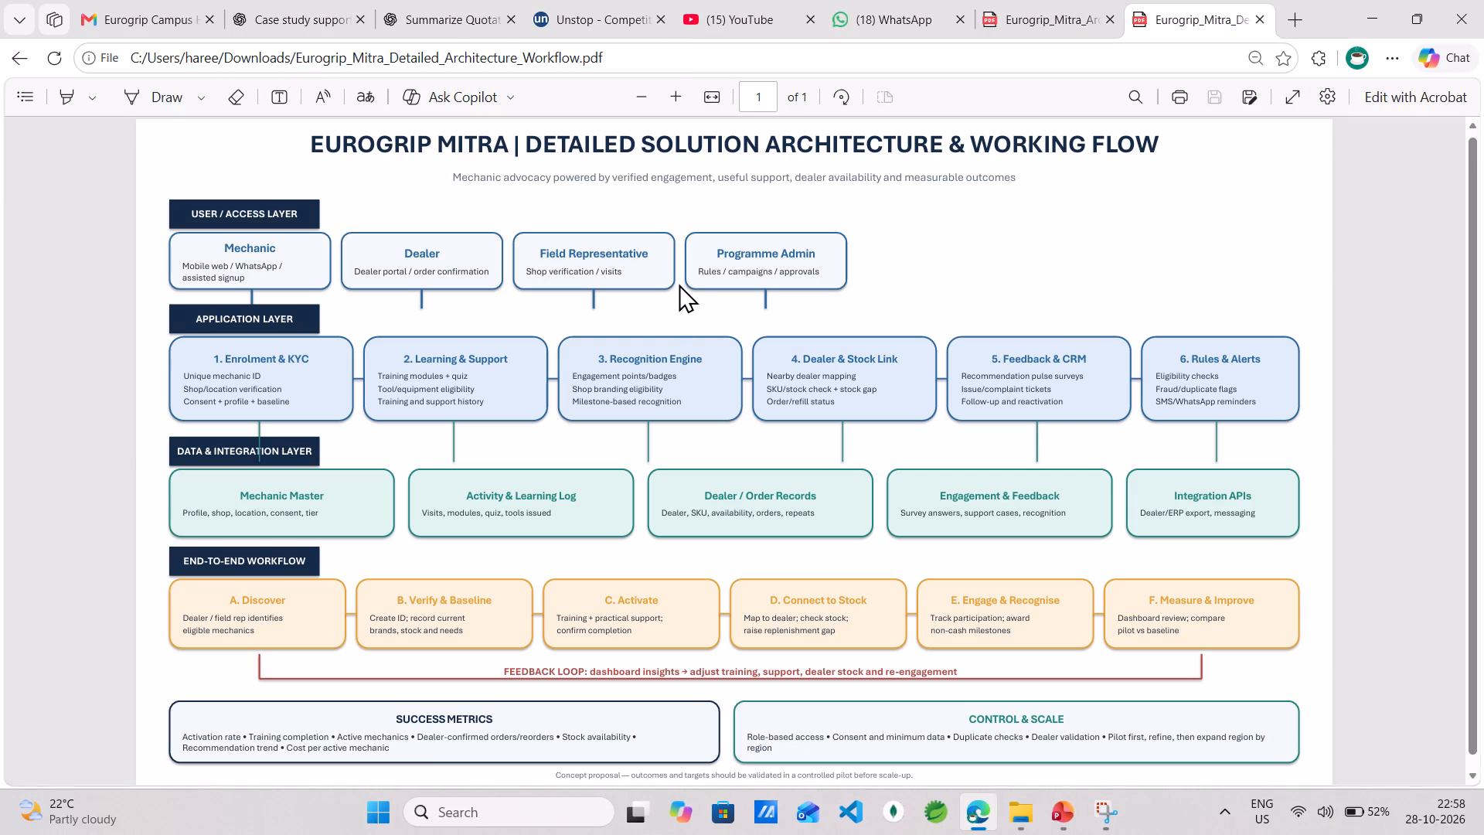
pyautogui.scroll(2, 679, 284)
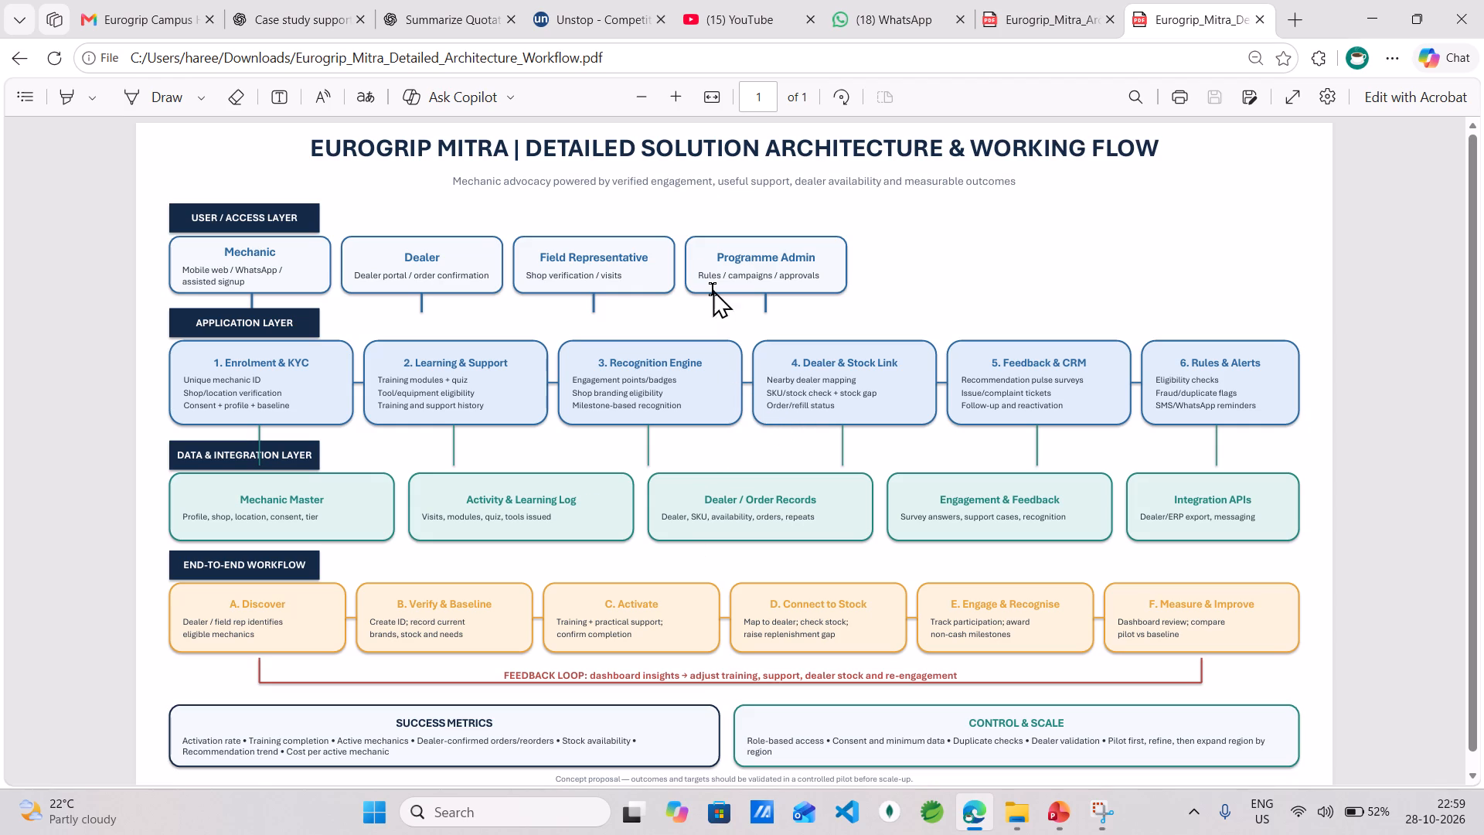
pyautogui.click(681, 35)
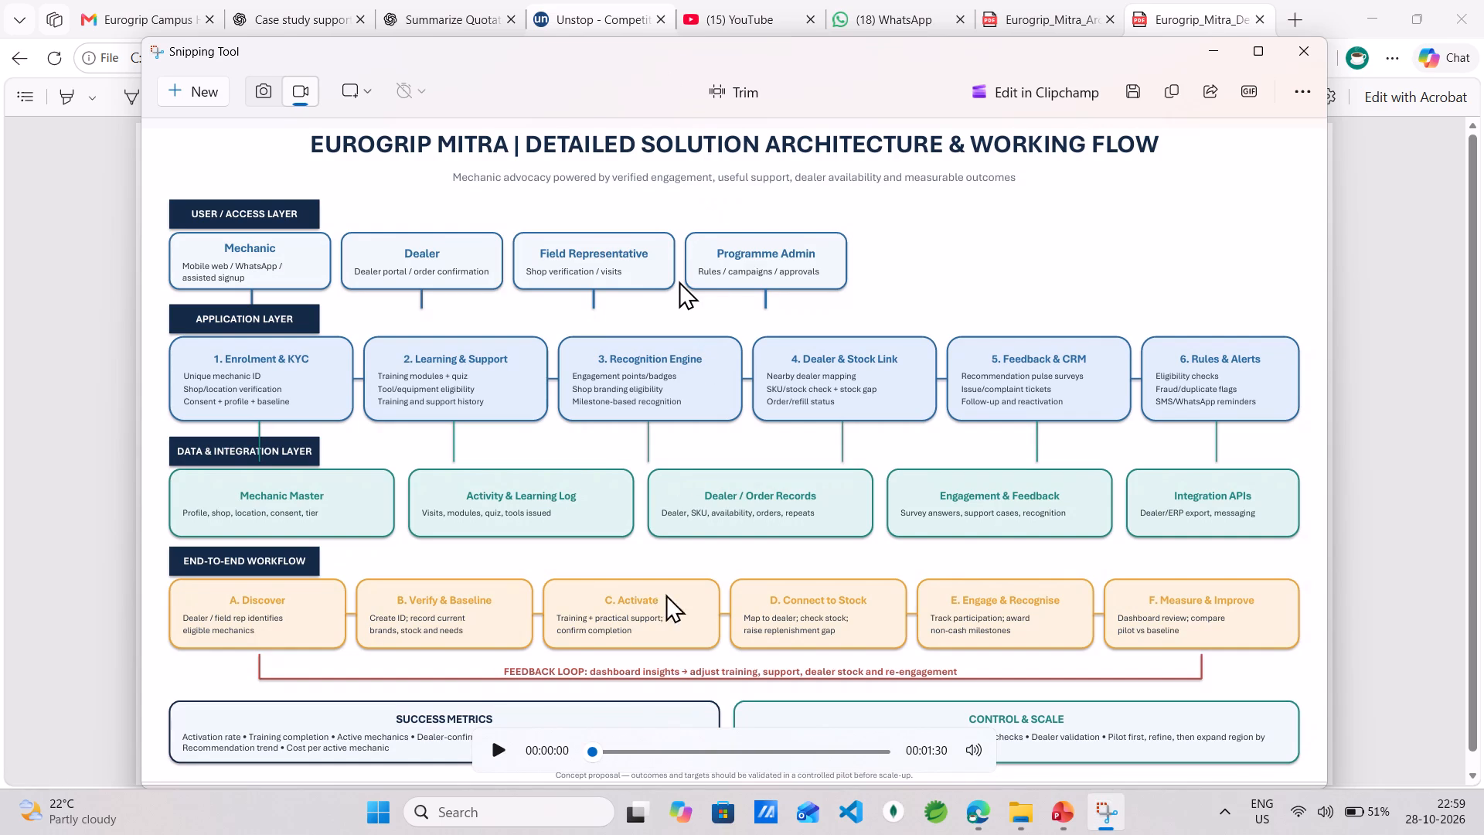
# Play back the new screen recording to check it.
pyautogui.click(487, 744)
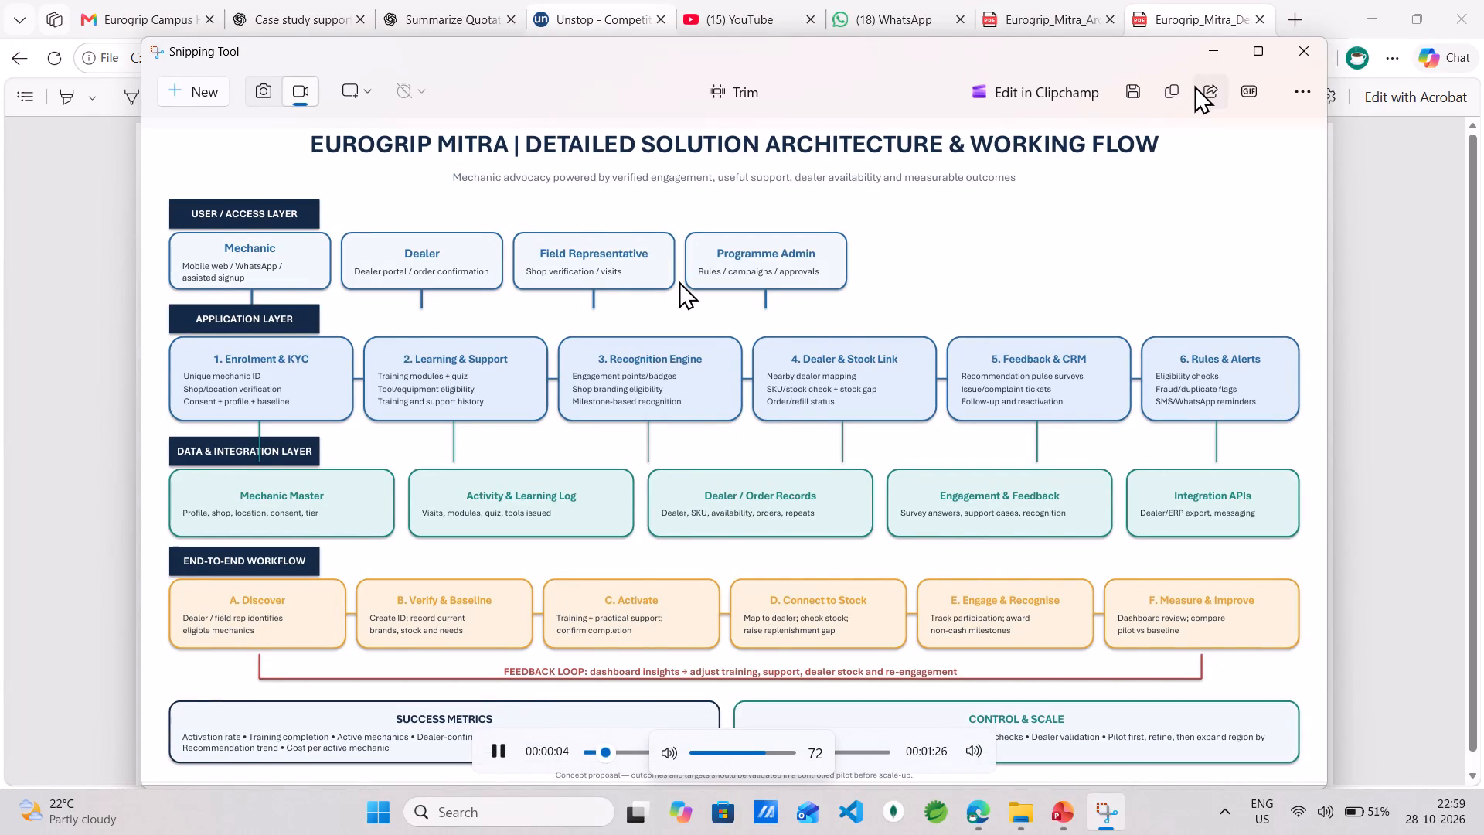
# Open the screen recordings folder, rename the newest recording as eurogrip, and close the folder.
pyautogui.click(1293, 80)
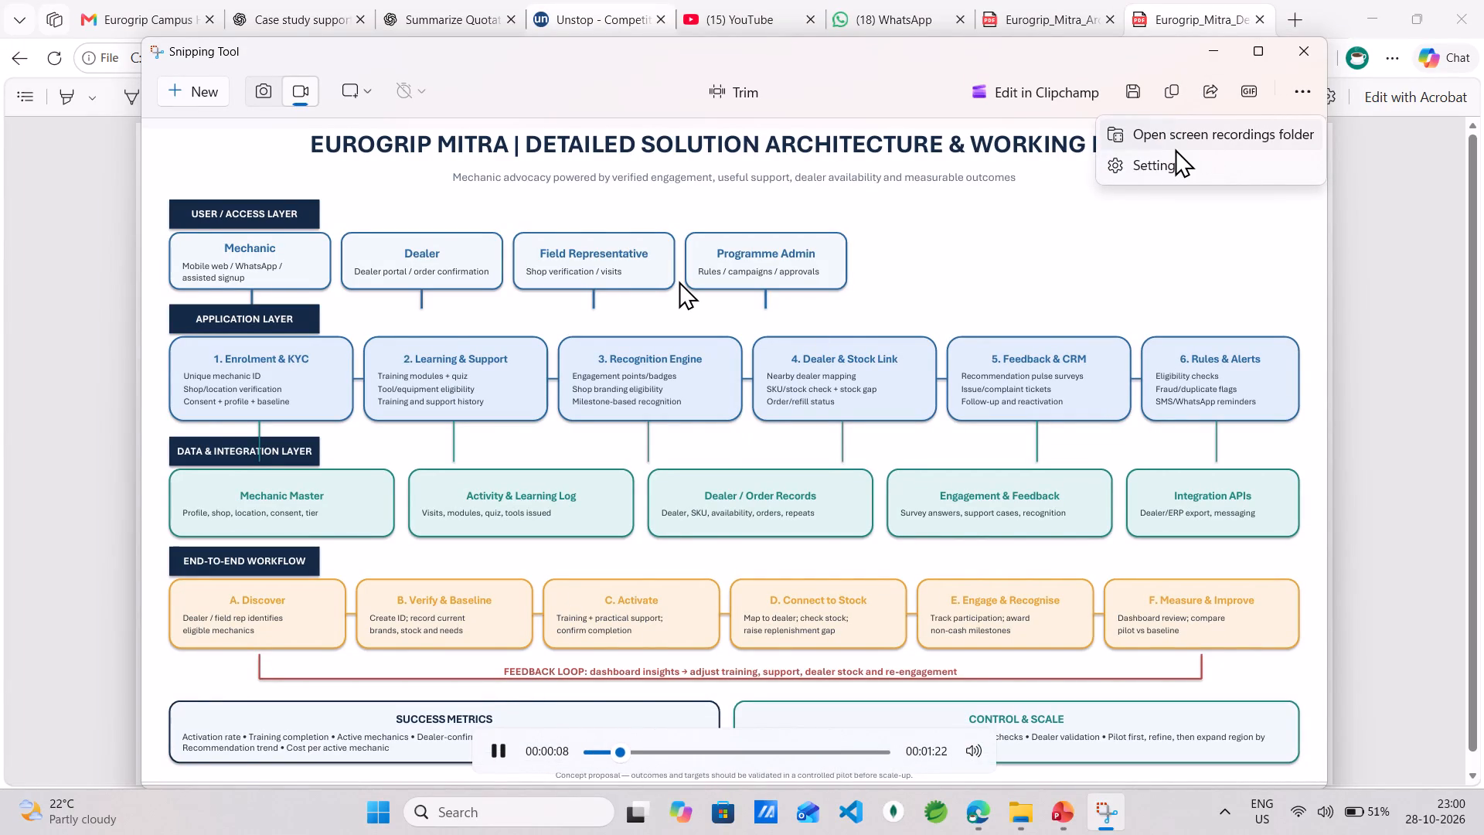
pyautogui.click(1189, 140)
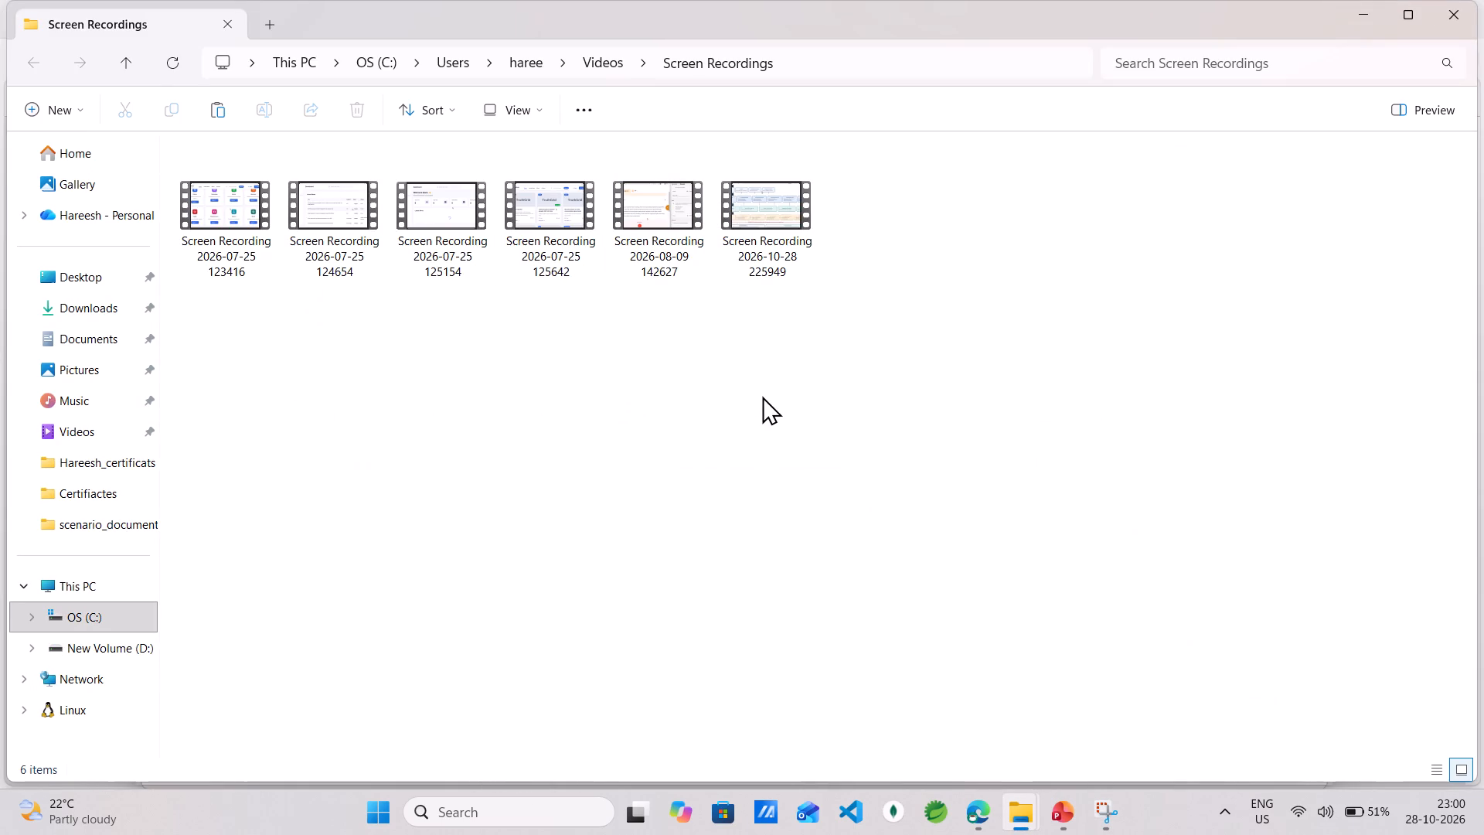
pyautogui.click(764, 217)
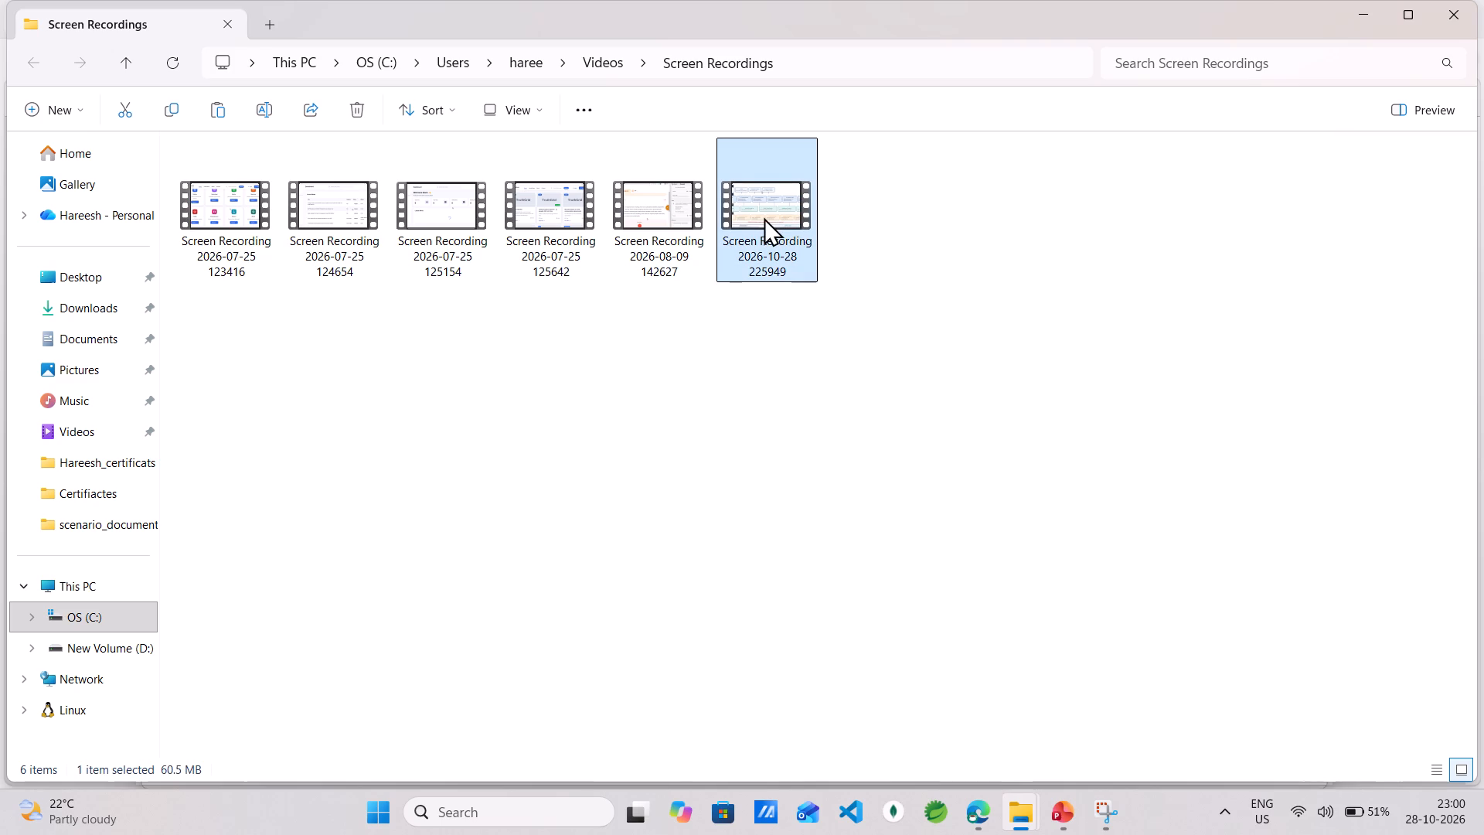
pyautogui.press('F3')
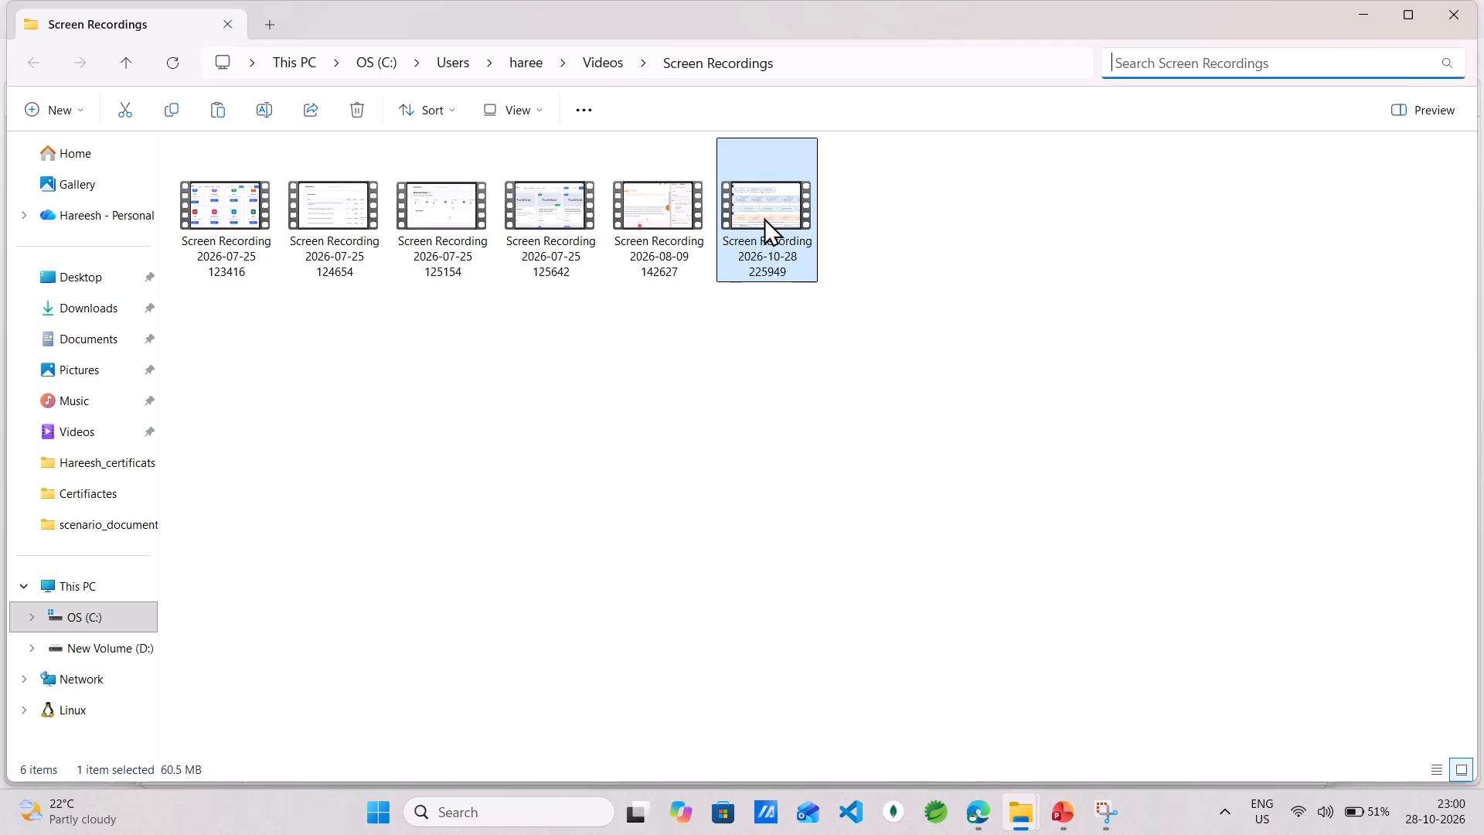
pyautogui.click(798, 260)
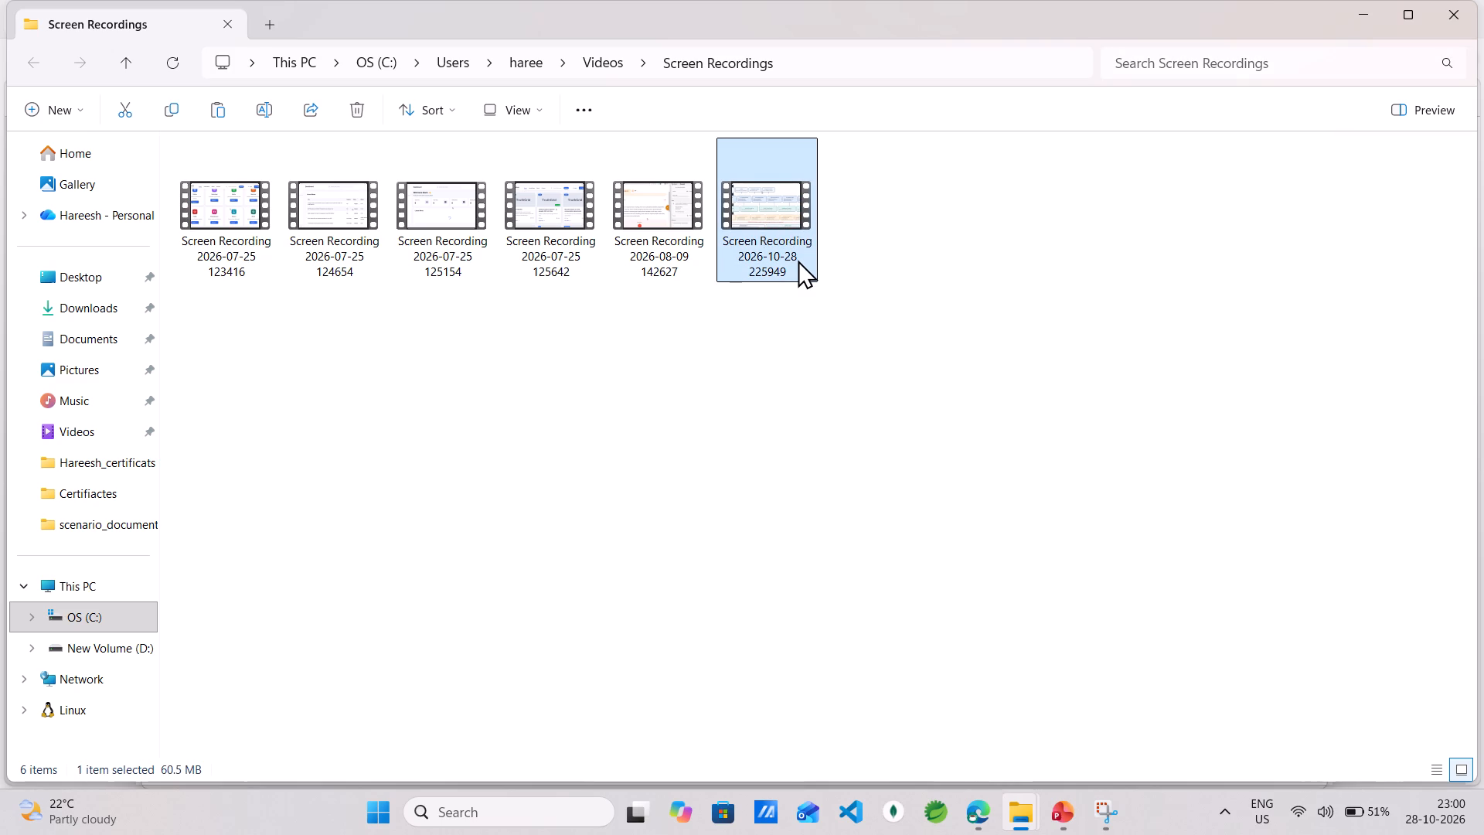
pyautogui.press('F2')
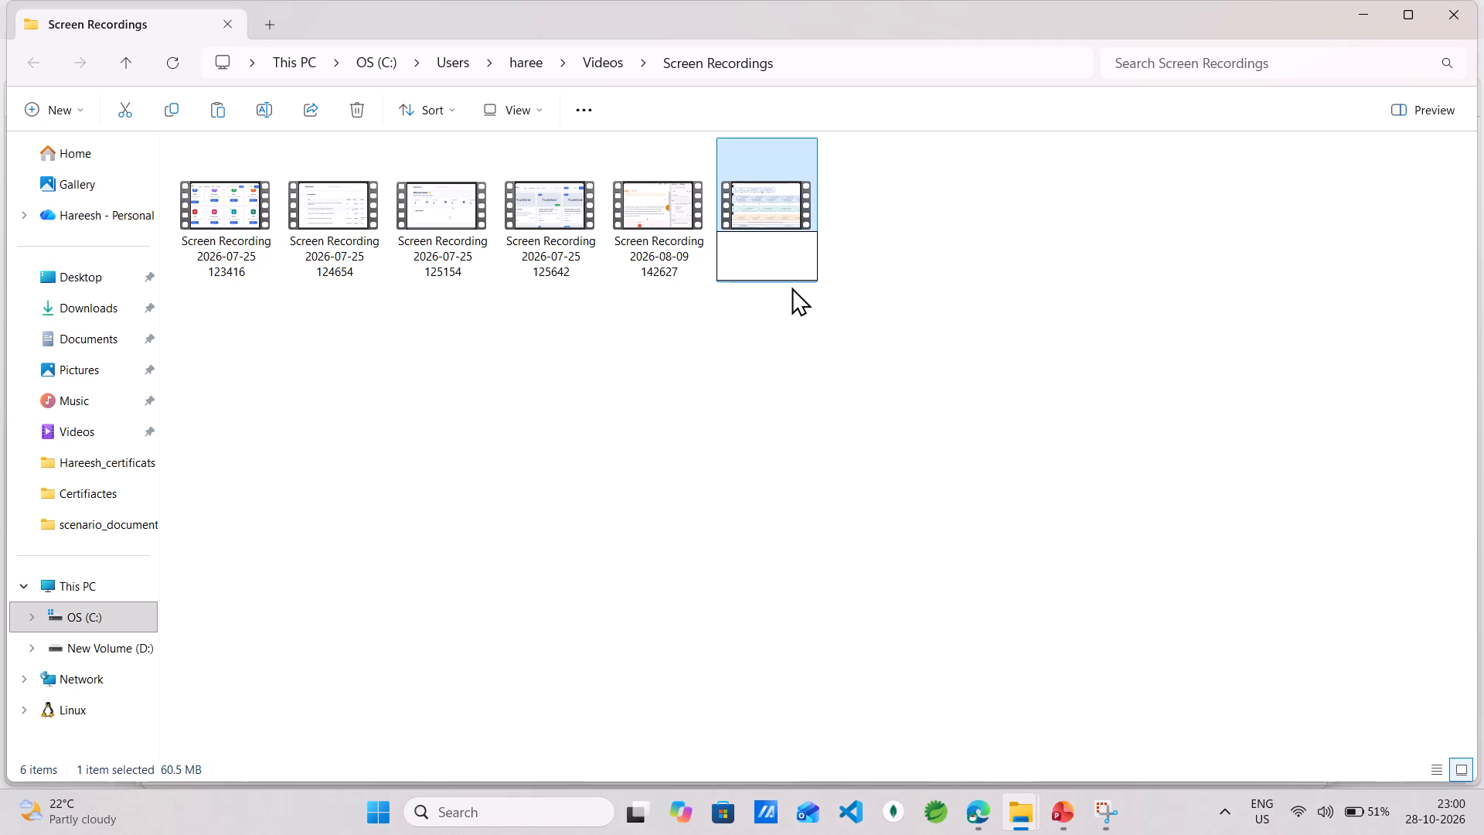
pyautogui.write('eurogrip')
pyautogui.press('Return')
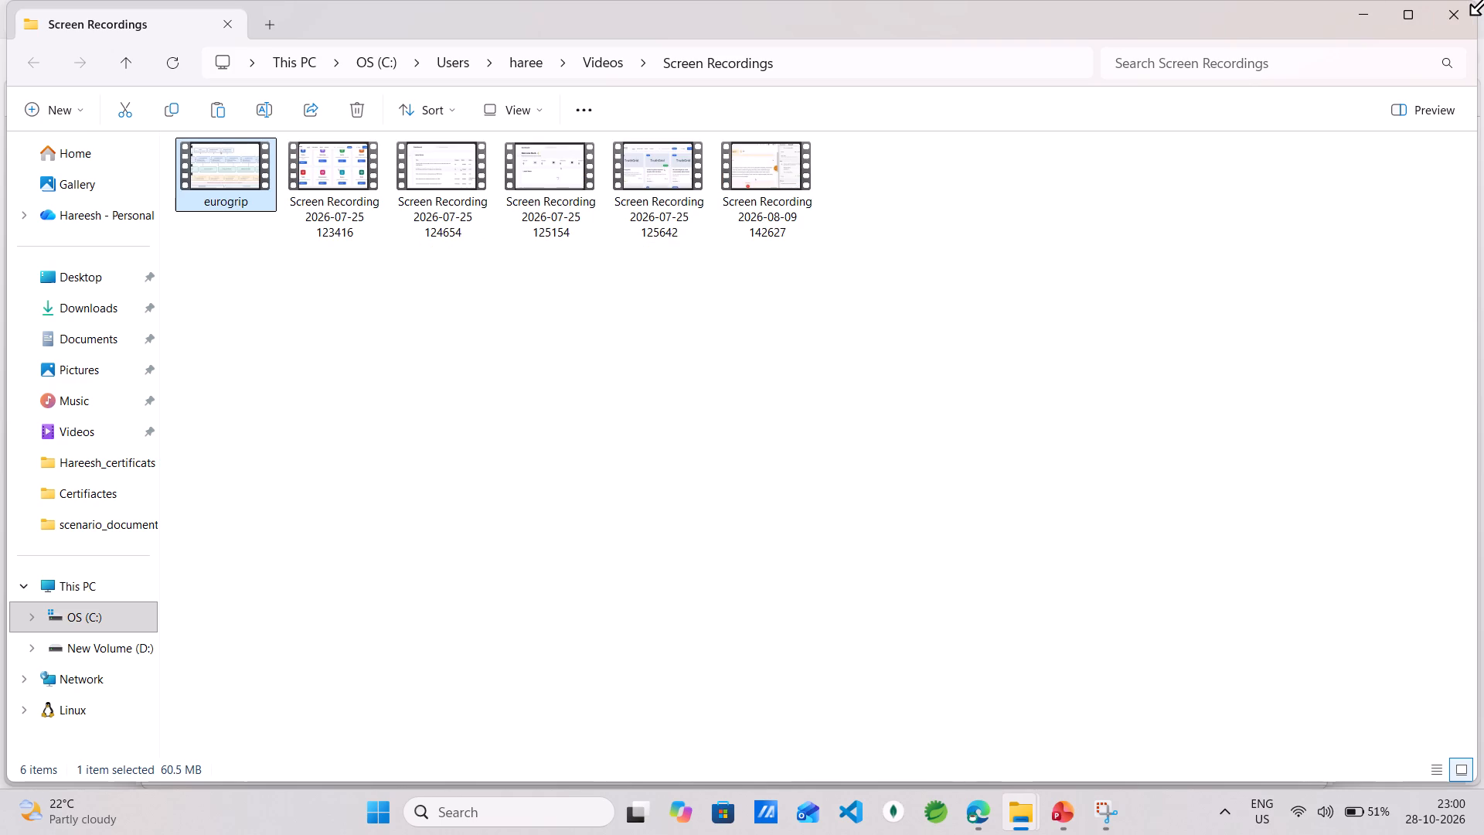
pyautogui.click(1455, 28)
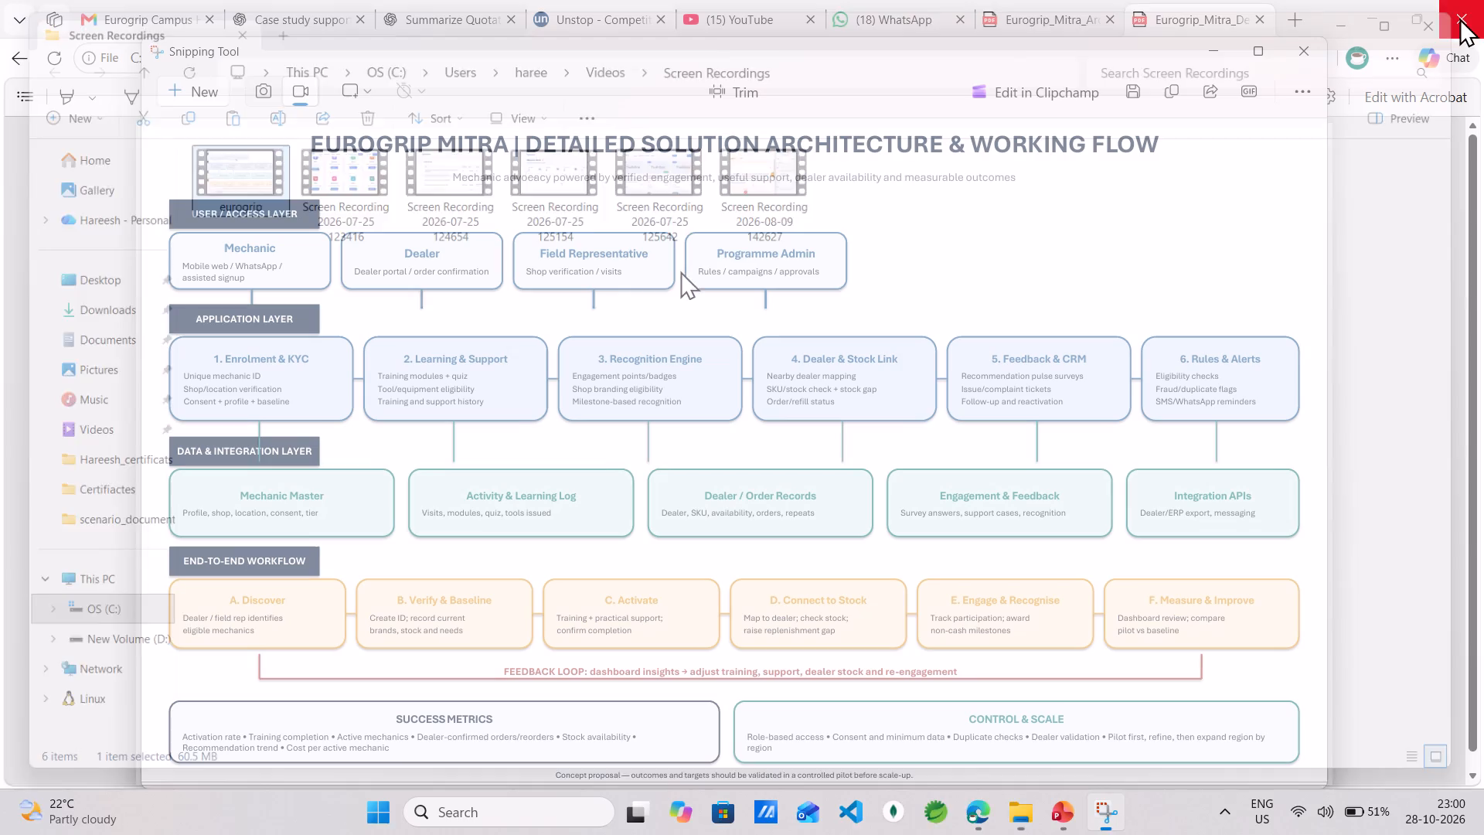
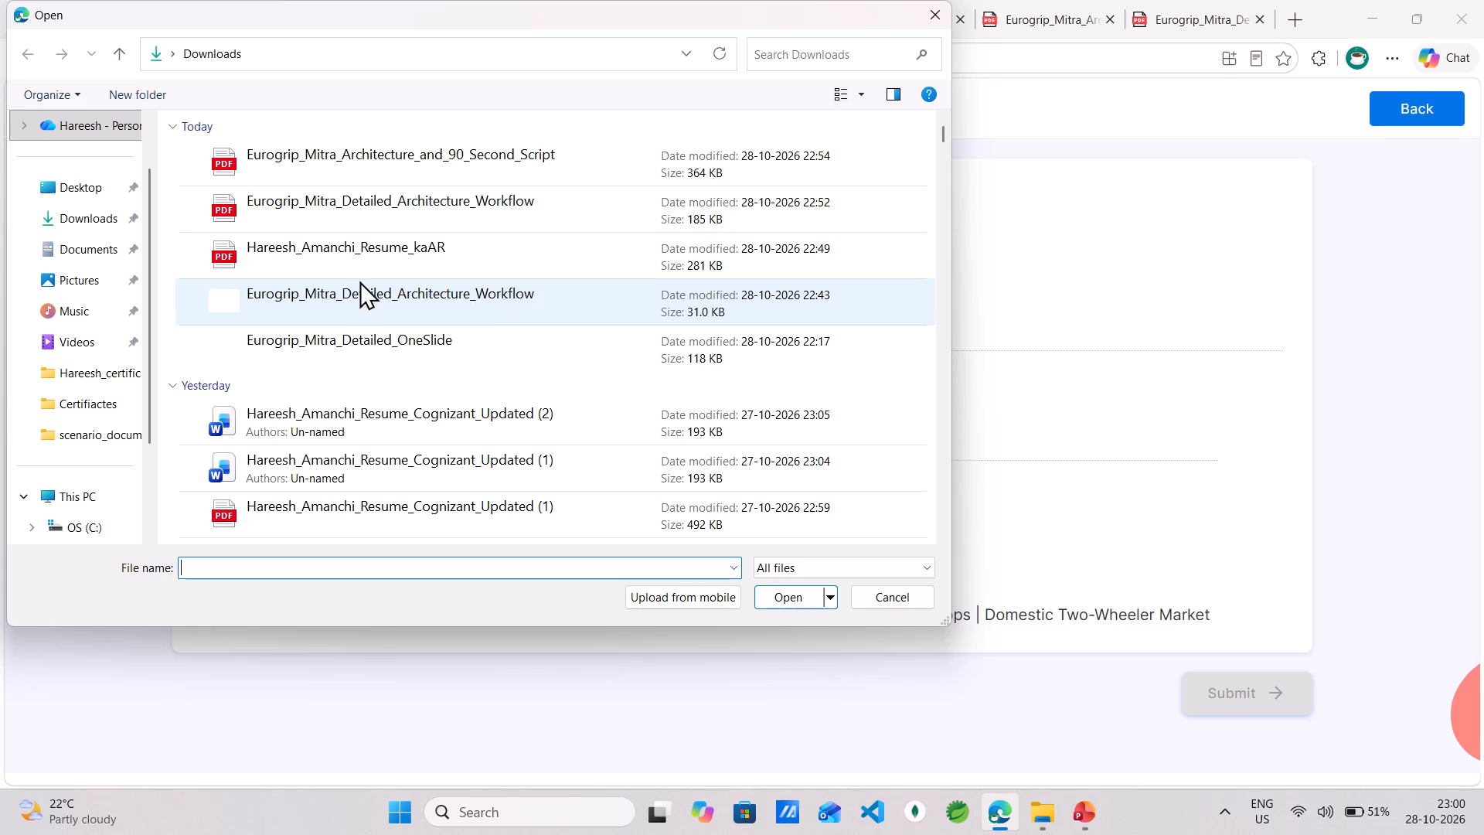
# Attach the Eurogrip_Mitra_Detailed_Architecture_Workflow PDF as the submission file.
pyautogui.click(459, 204)
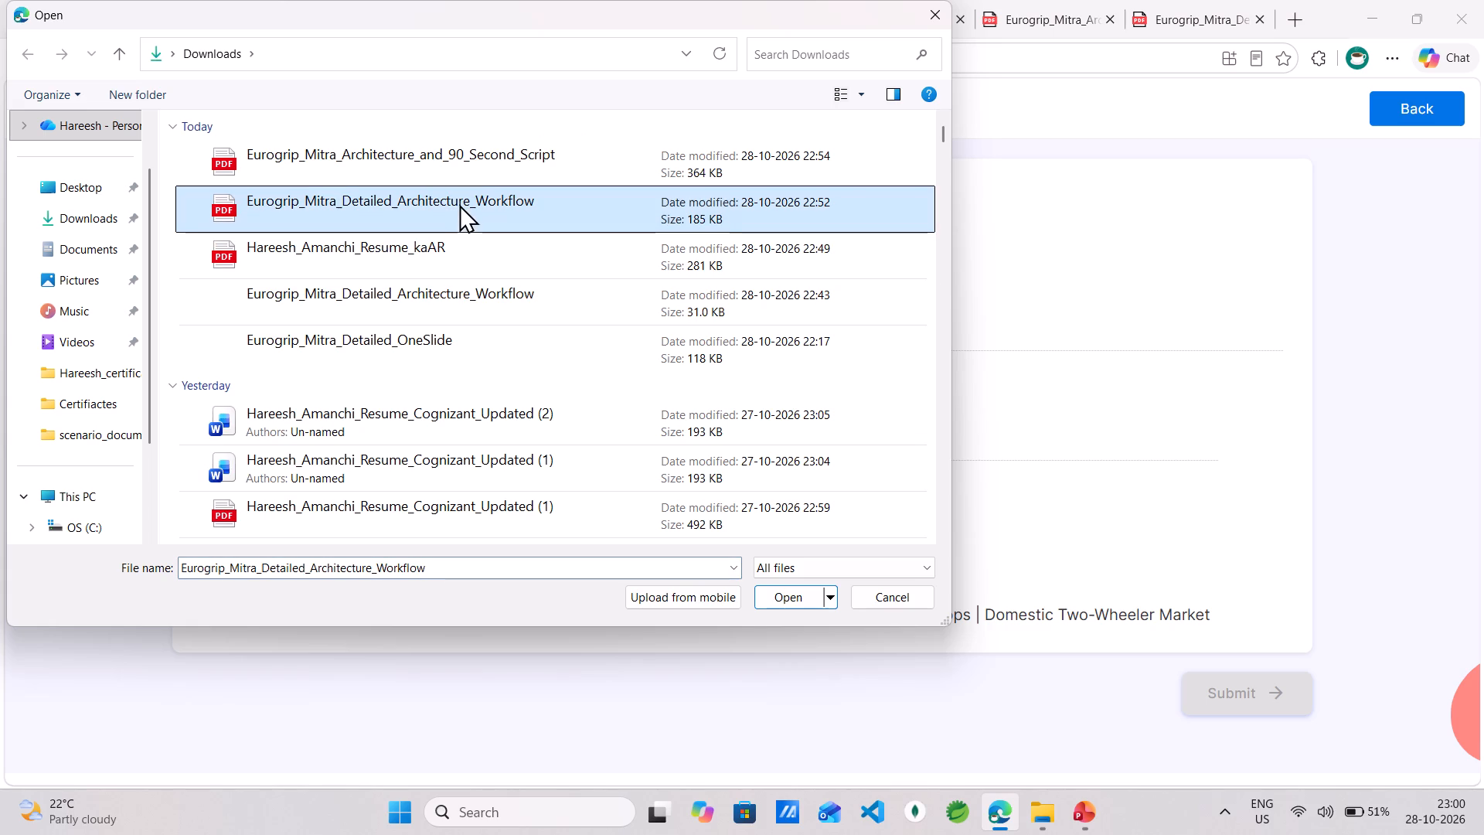
pyautogui.click(777, 609)
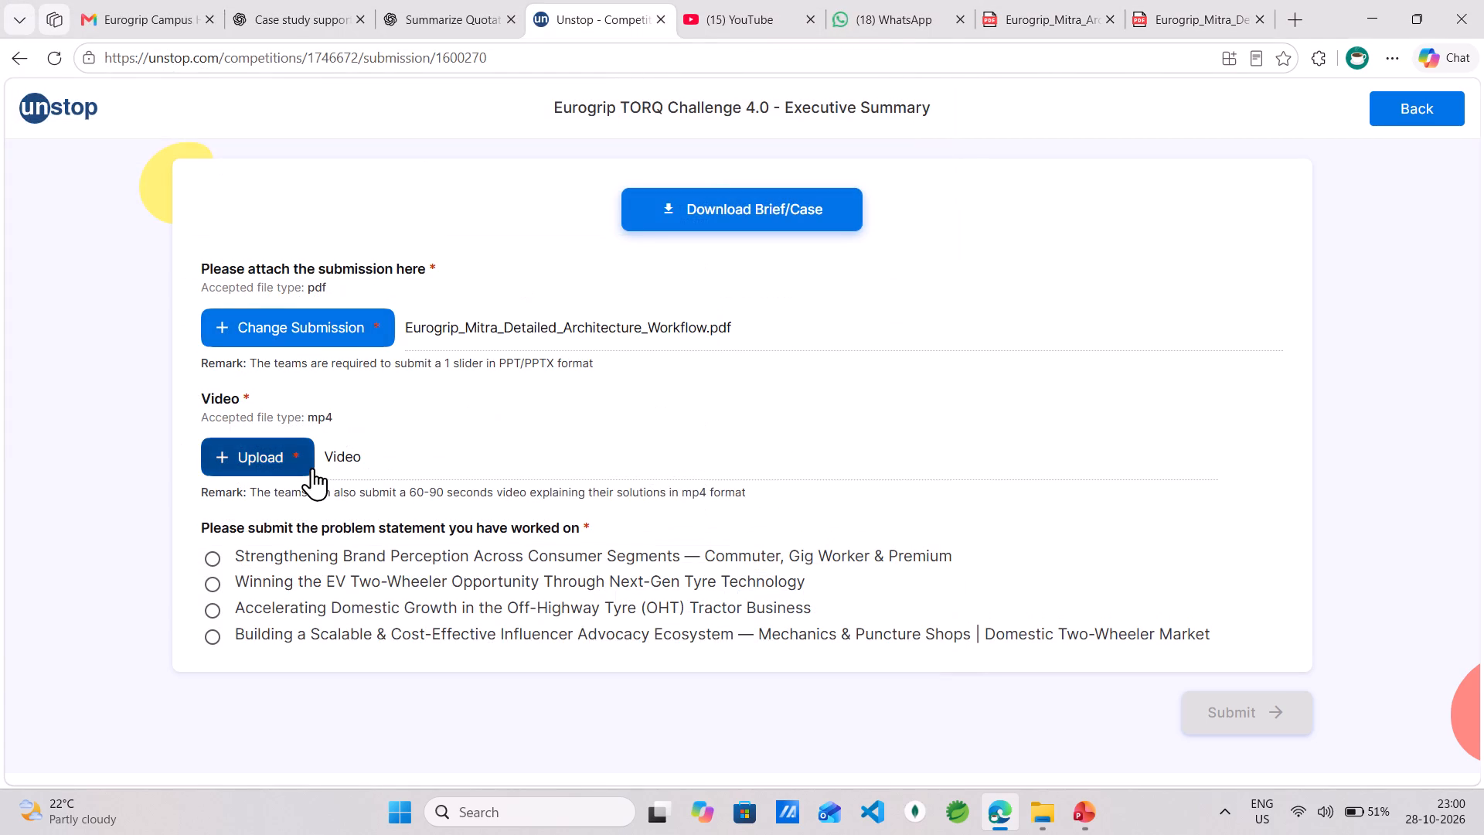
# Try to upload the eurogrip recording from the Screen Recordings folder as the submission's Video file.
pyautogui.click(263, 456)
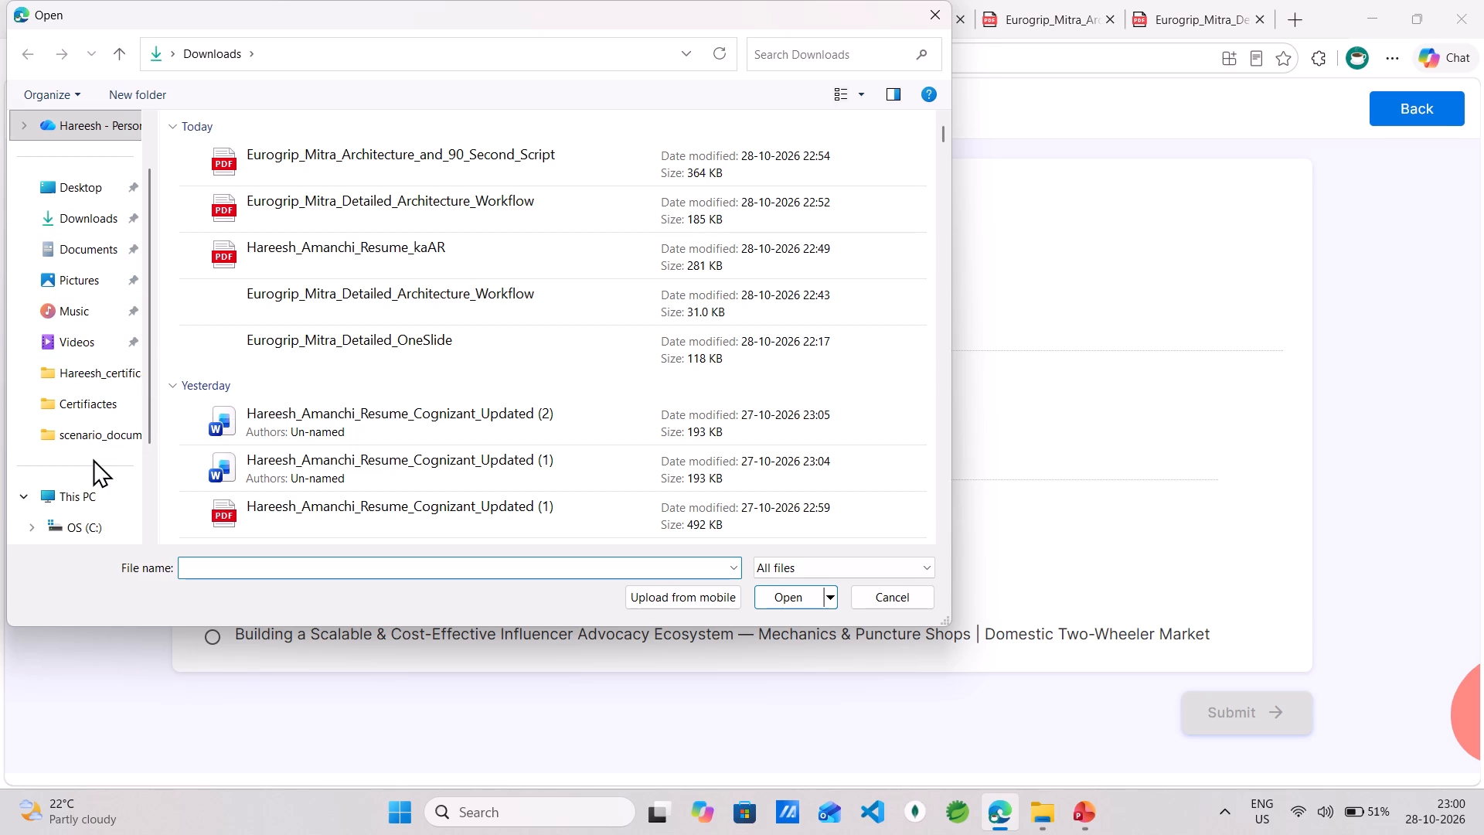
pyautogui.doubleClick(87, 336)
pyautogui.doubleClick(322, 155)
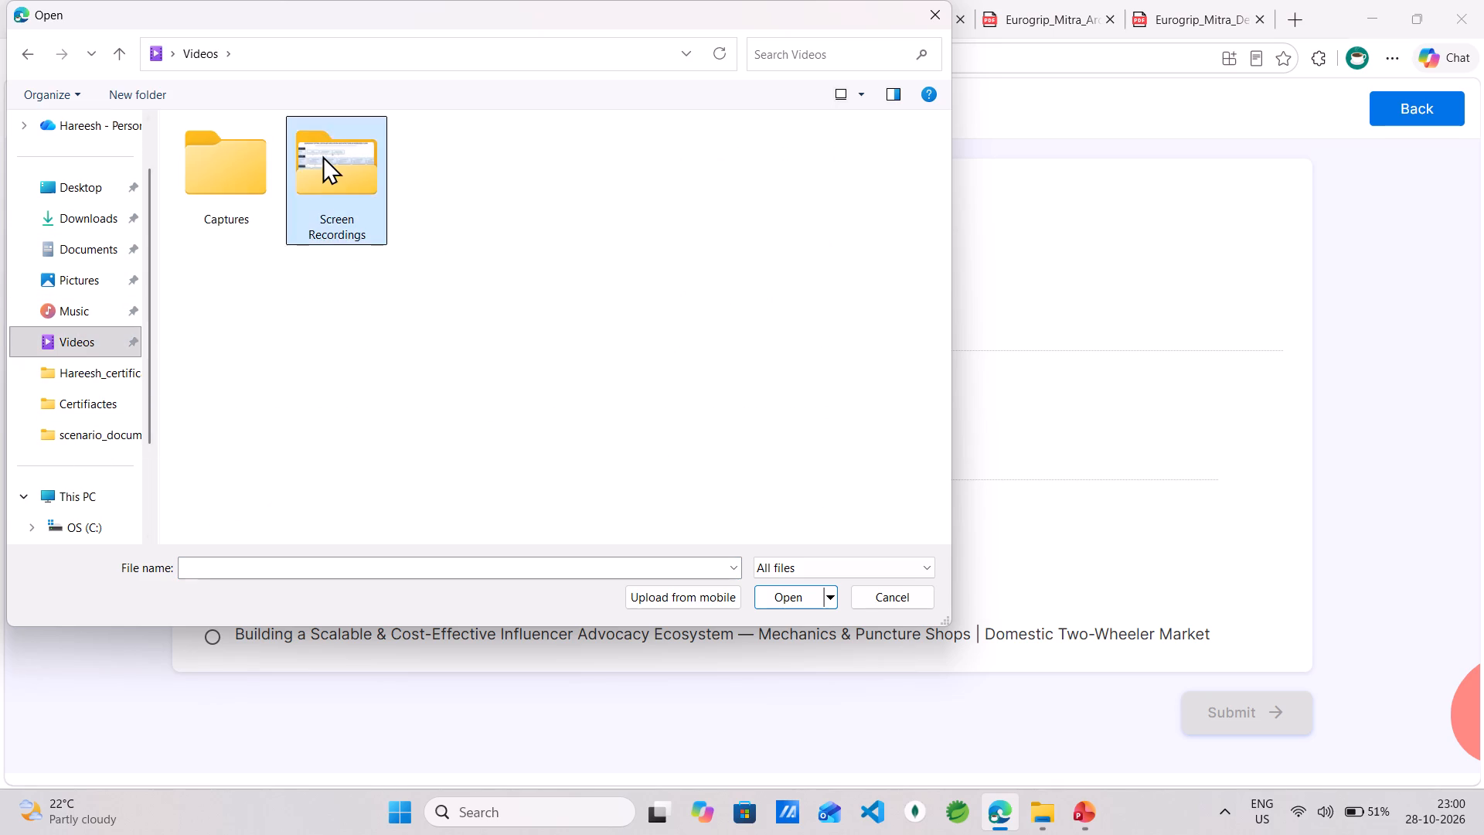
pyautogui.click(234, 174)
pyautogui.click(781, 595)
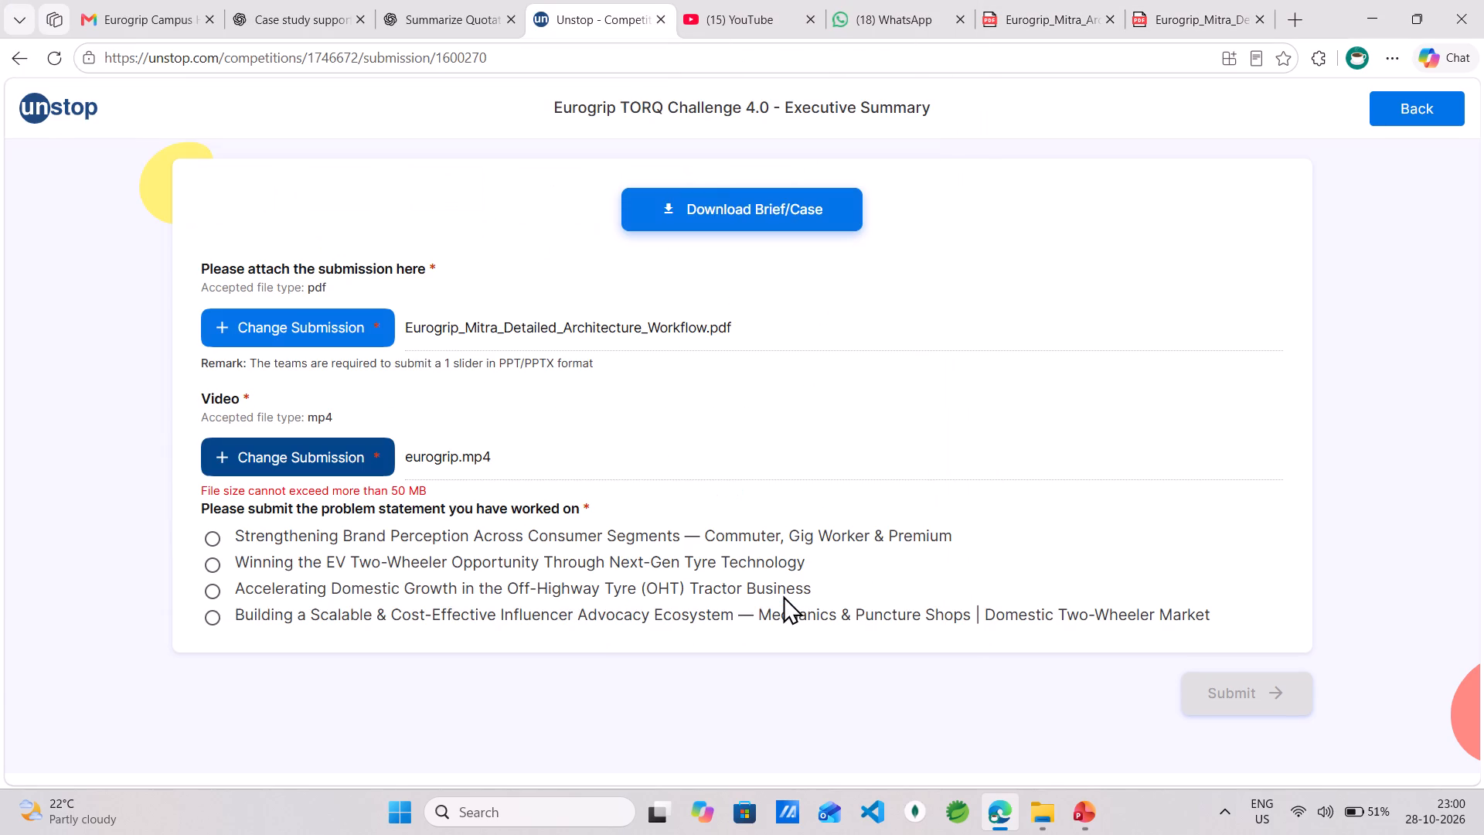
# Choose the problem statement on building a scalable, cost-effective influencer advocacy ecosystem for mechanics and puncture shops, and try to submit the form.
pyautogui.click(304, 605)
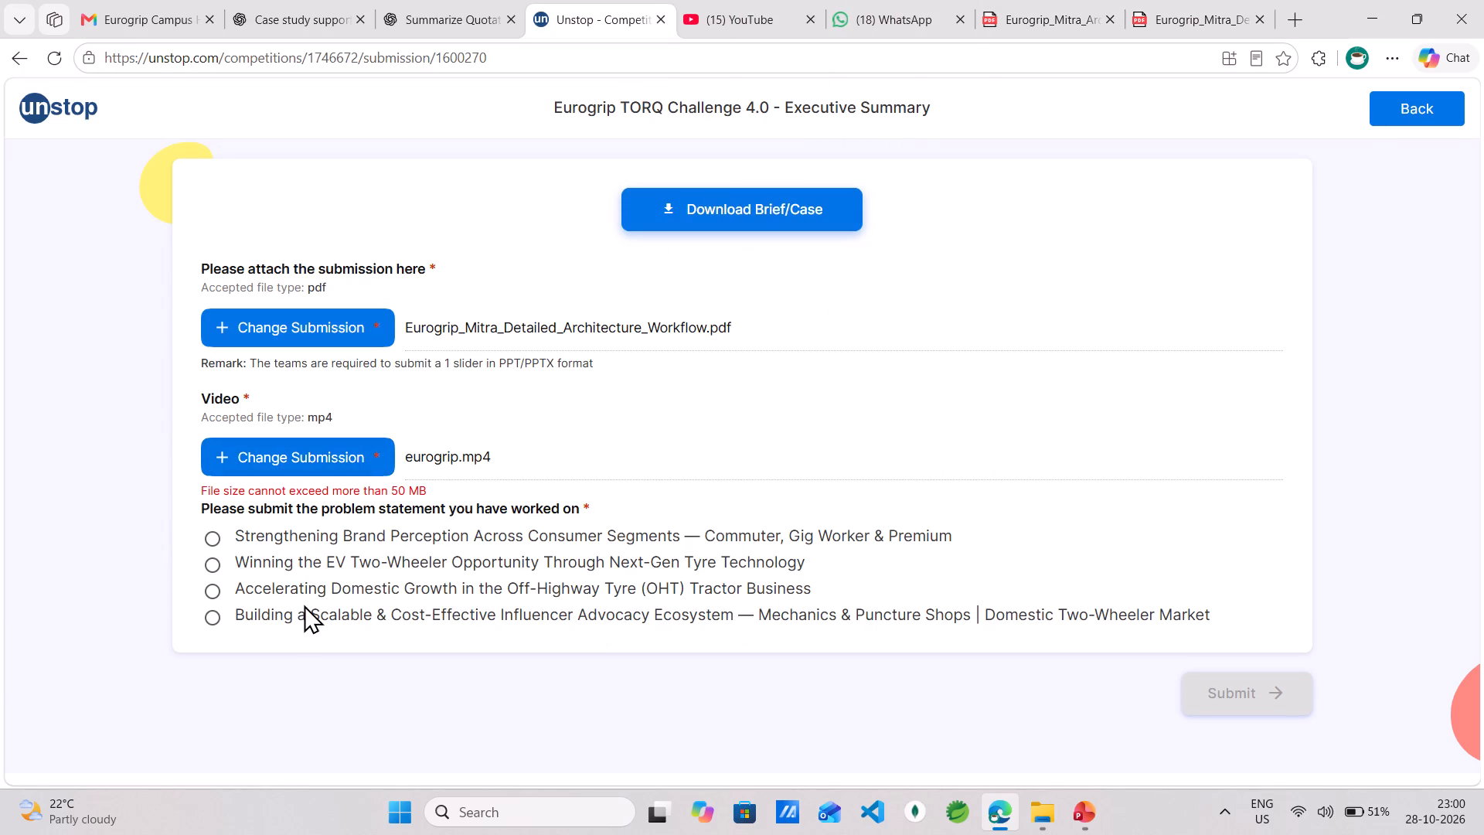
pyautogui.click(313, 609)
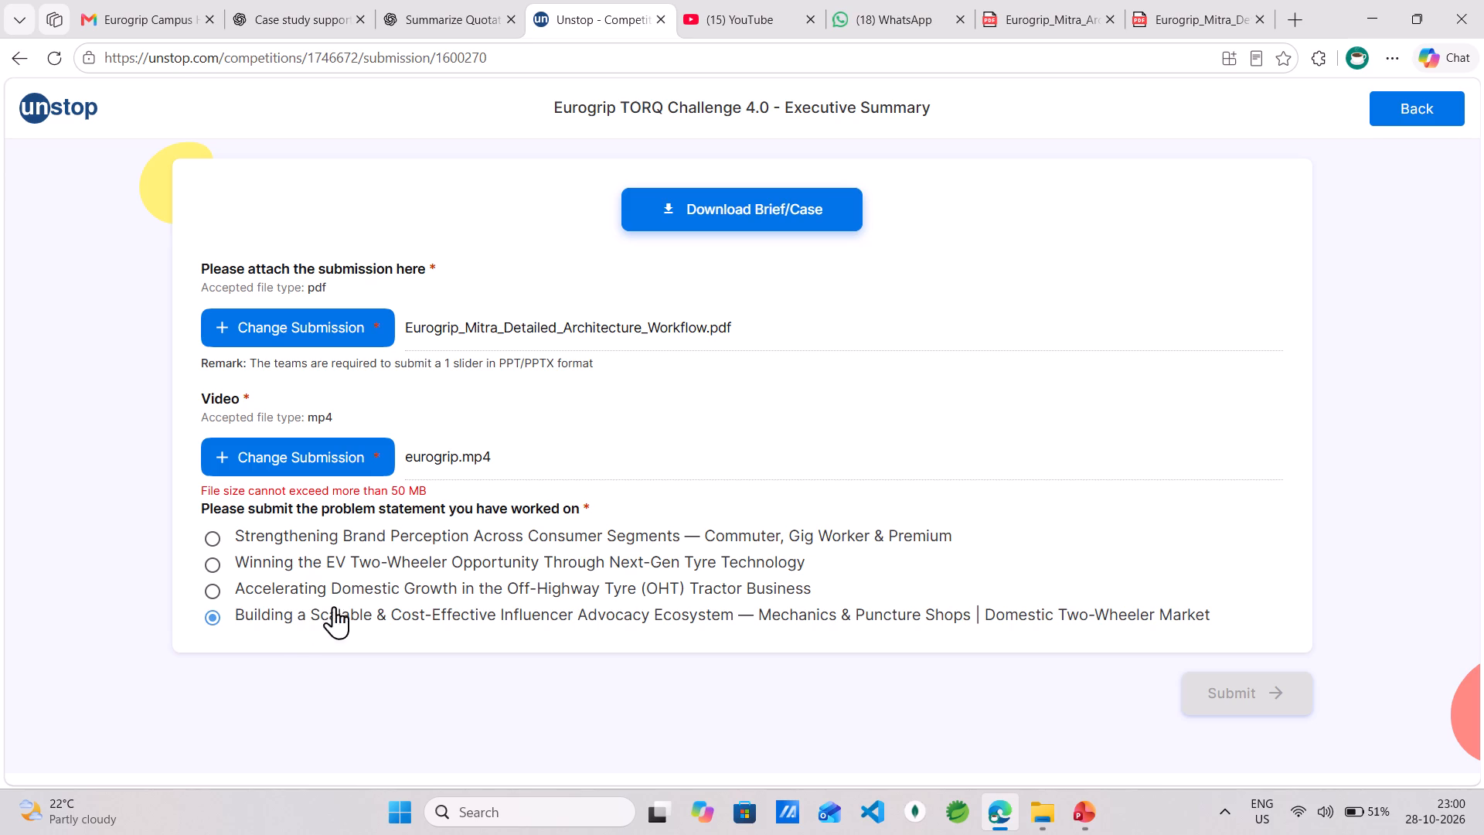
pyautogui.click(1291, 707)
# Search the web in a new tab for a video file size reducer, open FreeConvert's Video Compressor and close the search results.
pyautogui.click(1288, 0)
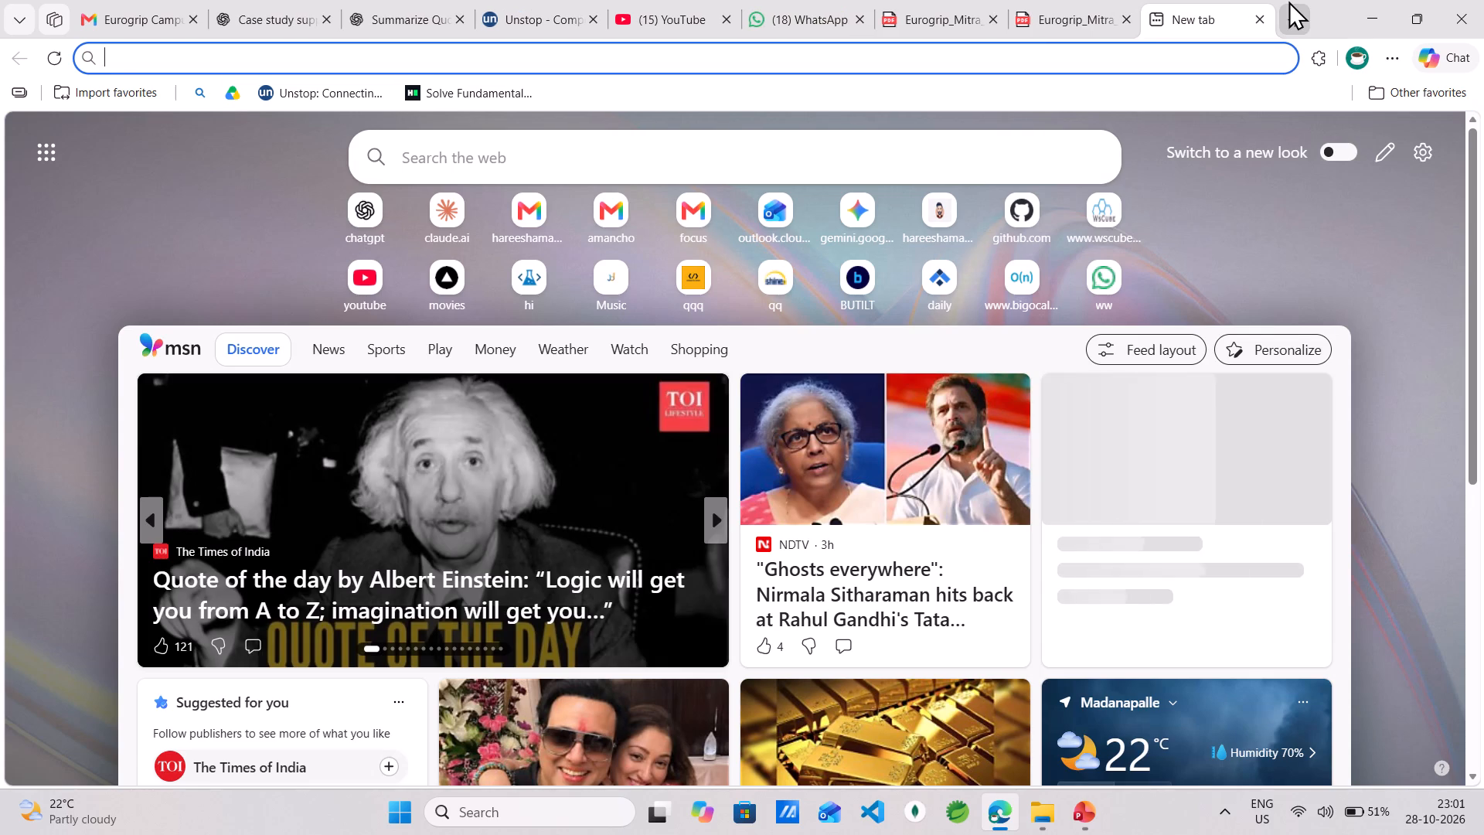
pyautogui.write('file viddeo sixze reucere')
pyautogui.press('Return')
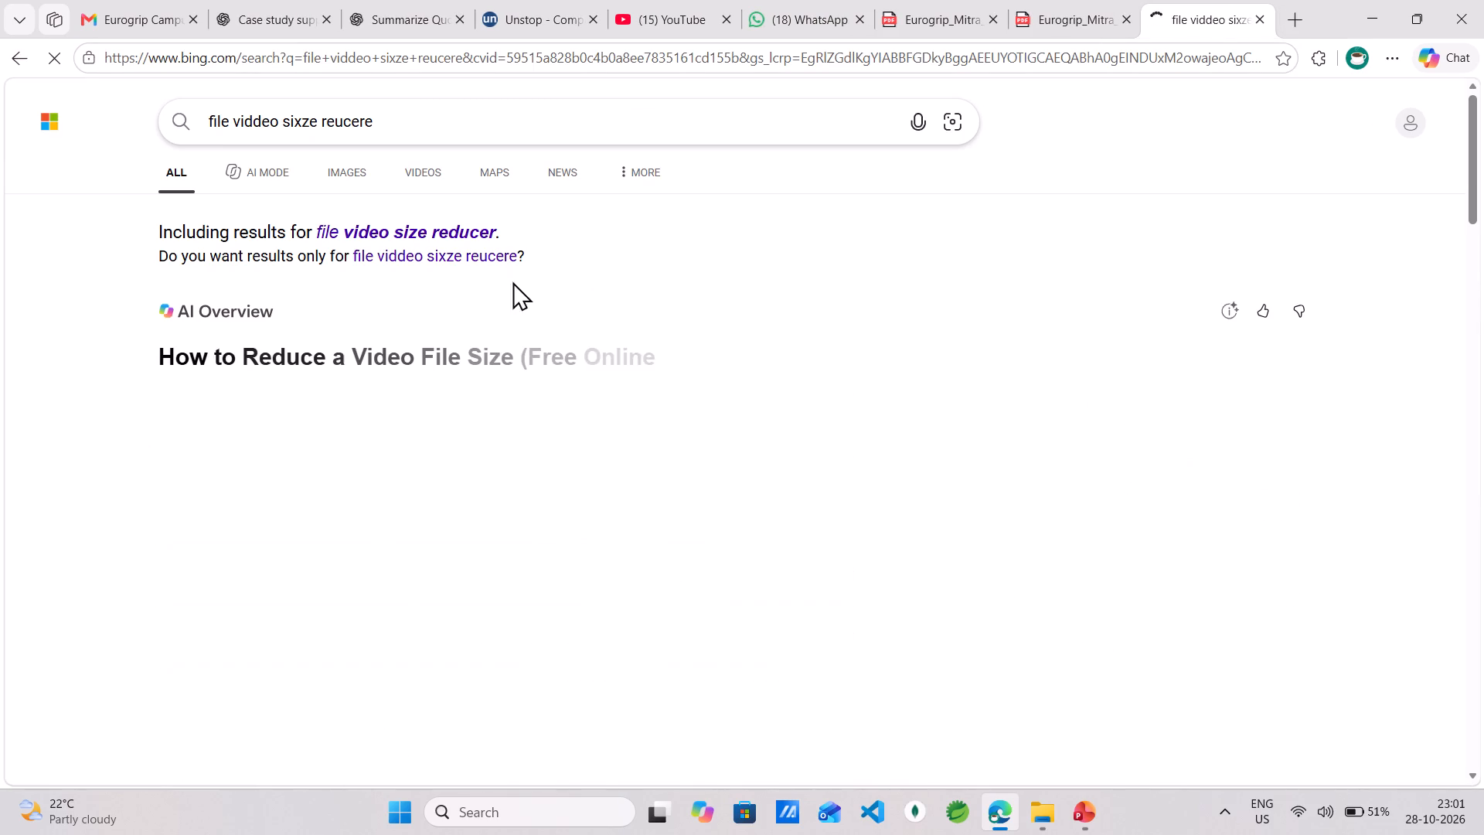
pyautogui.scroll(-5, 461, 370)
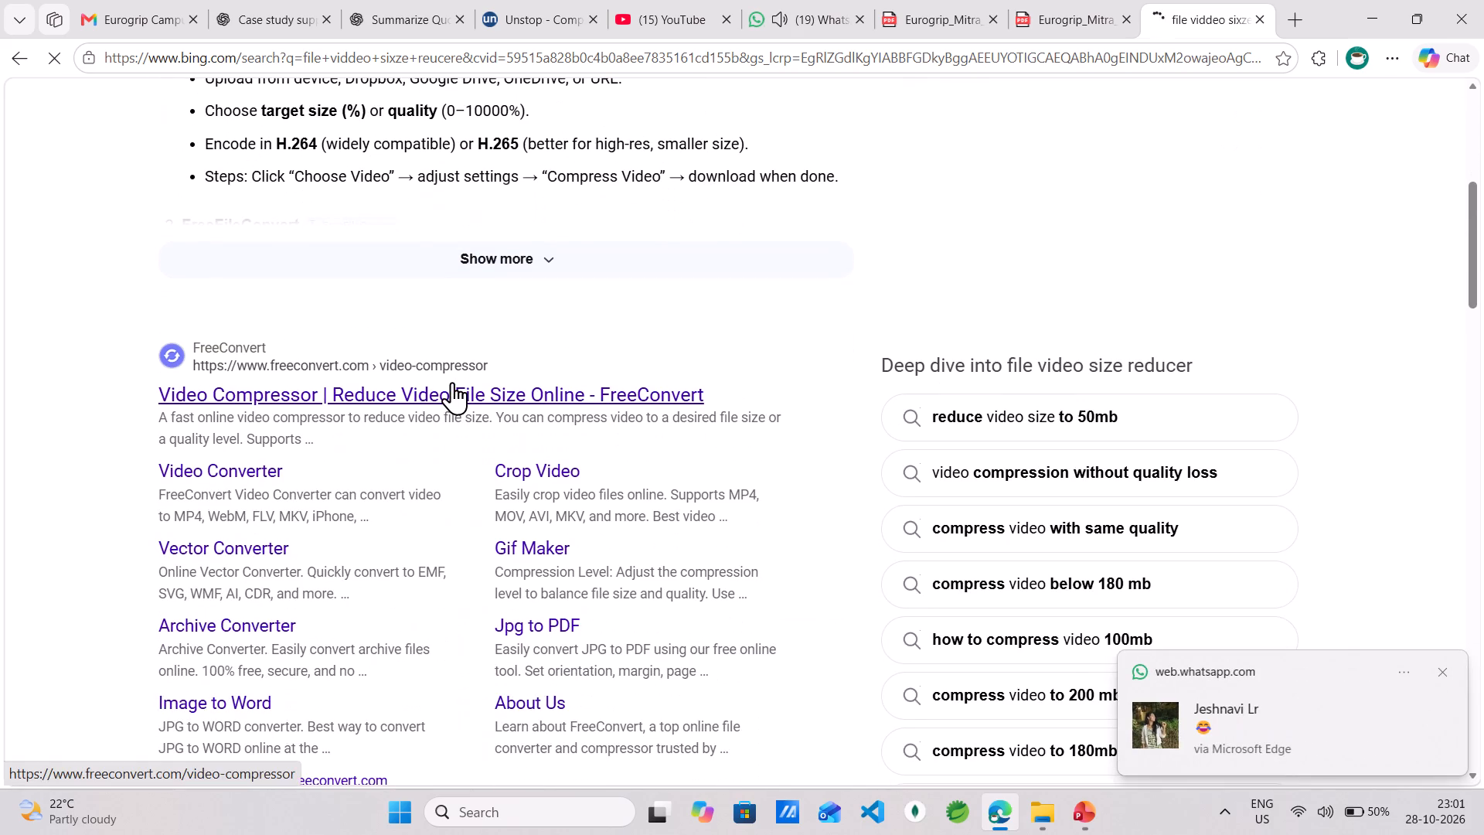
pyautogui.click(510, 394)
pyautogui.click(1138, 15)
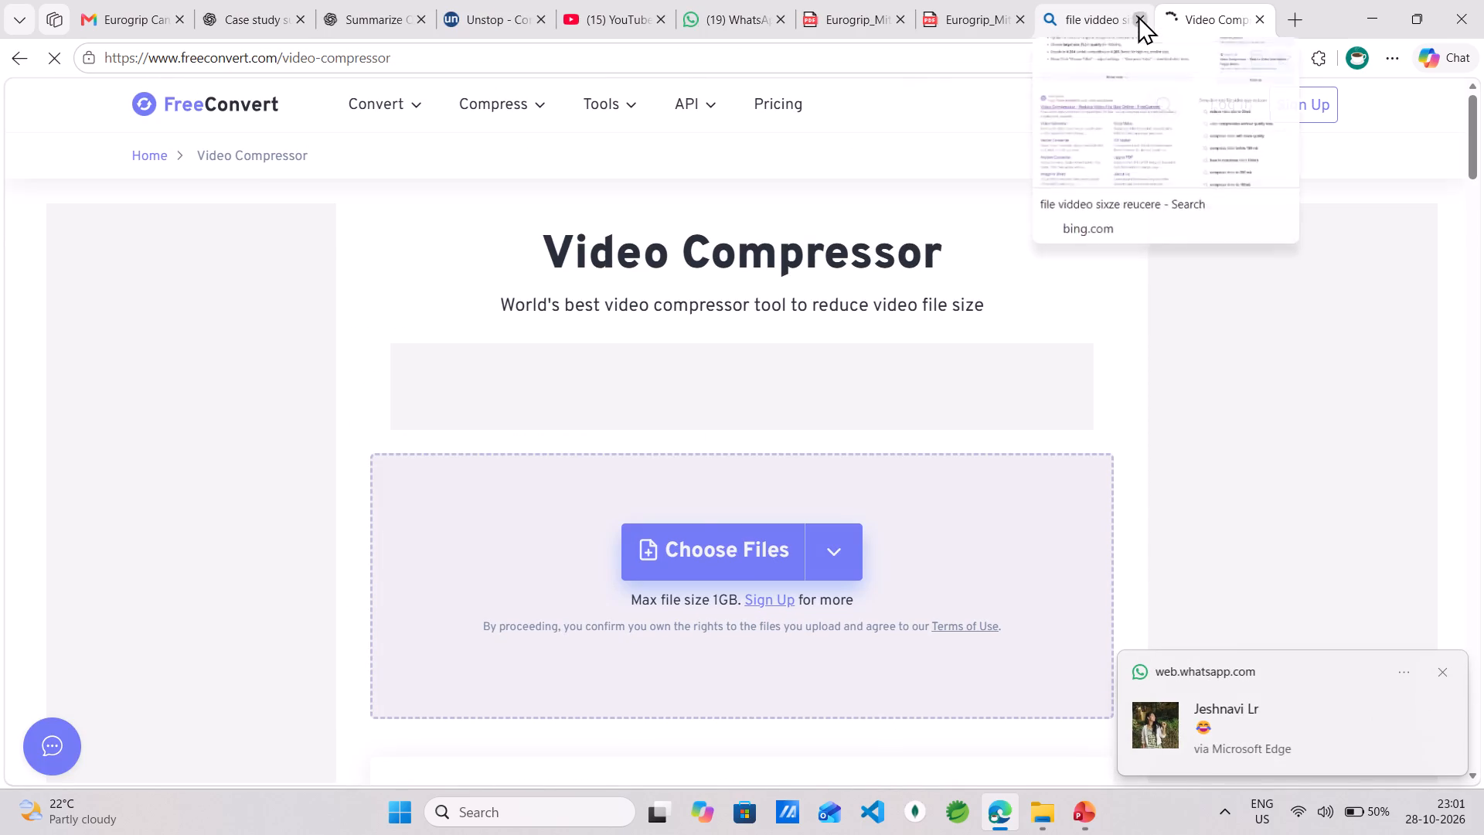
# Compress the eurogrip recording from the Screen Recordings folder with MP4 output and save the compressed video to the device.
pyautogui.click(728, 595)
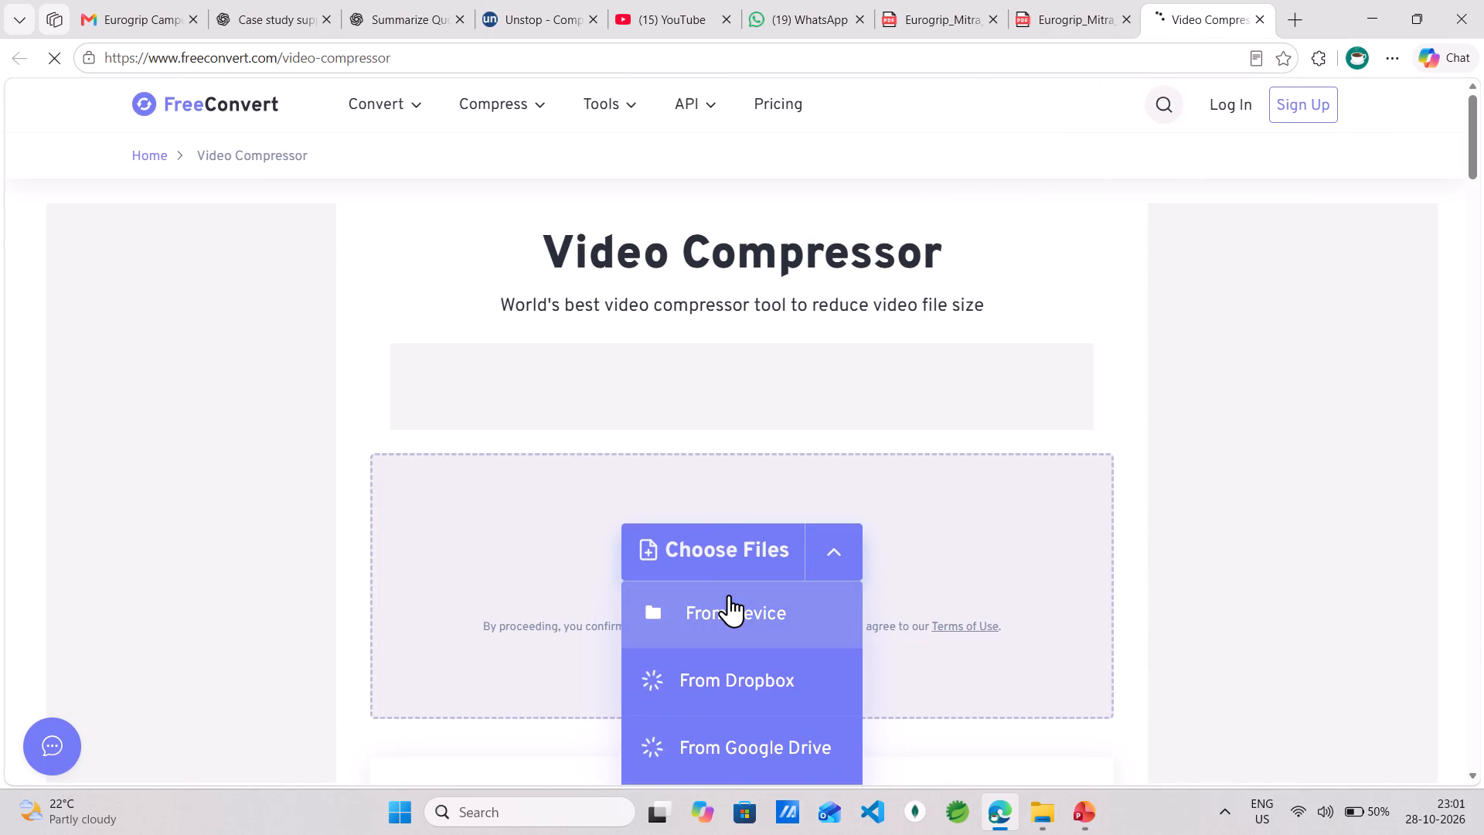
pyautogui.click(231, 178)
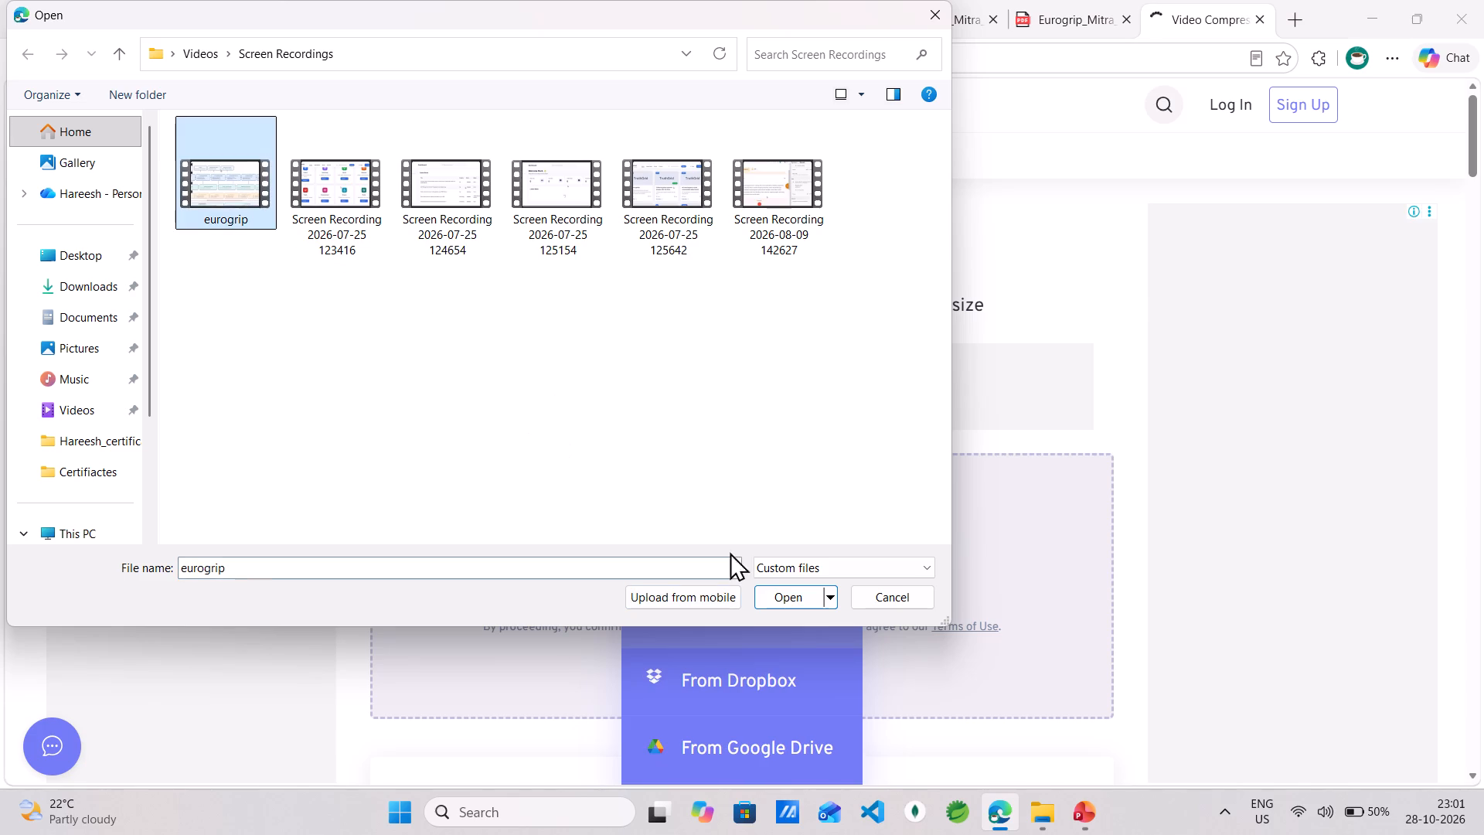
pyautogui.click(778, 591)
pyautogui.scroll(-1, 889, 530)
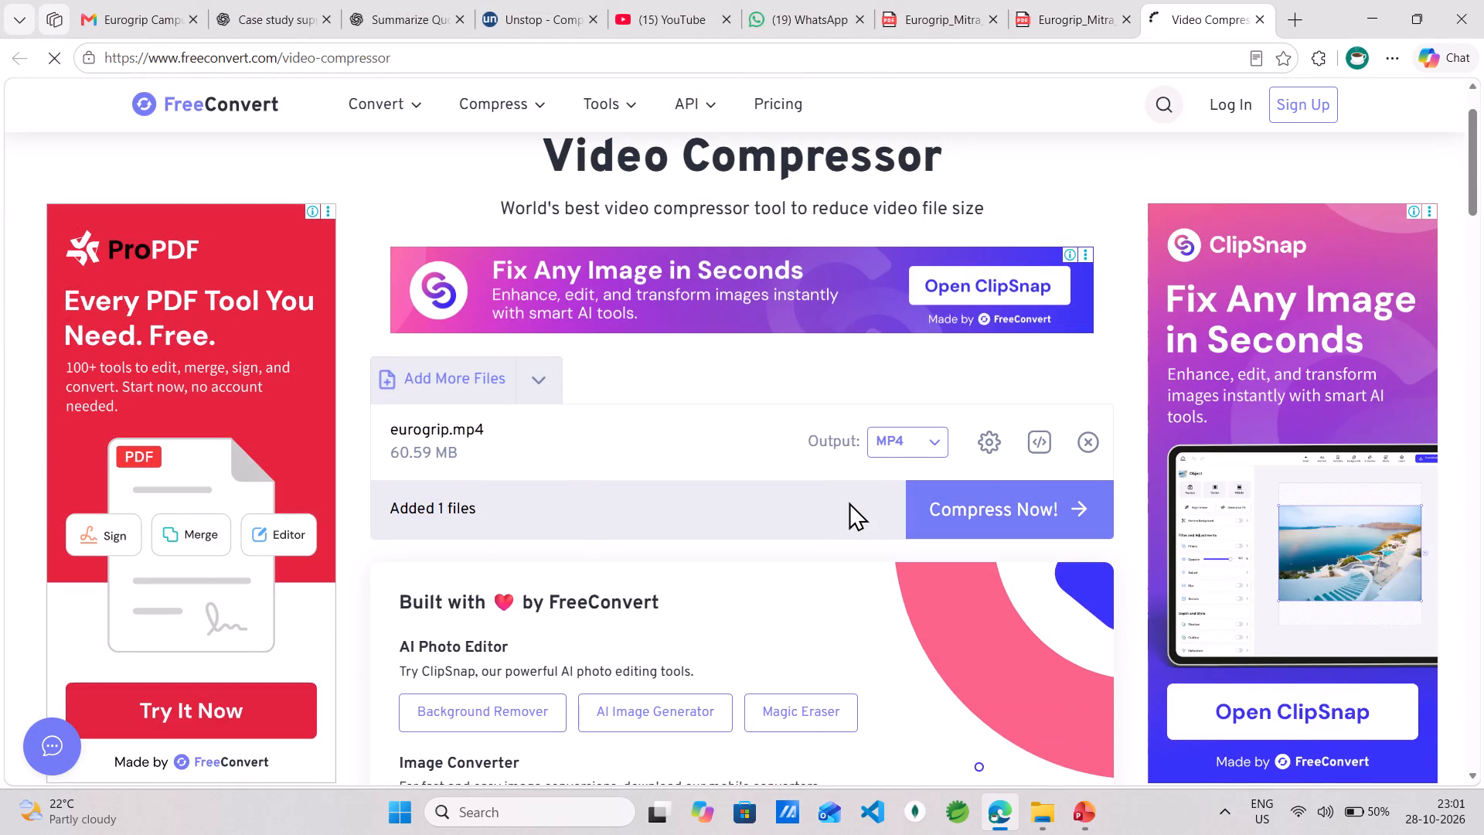
pyautogui.scroll(-1, 849, 502)
pyautogui.click(972, 424)
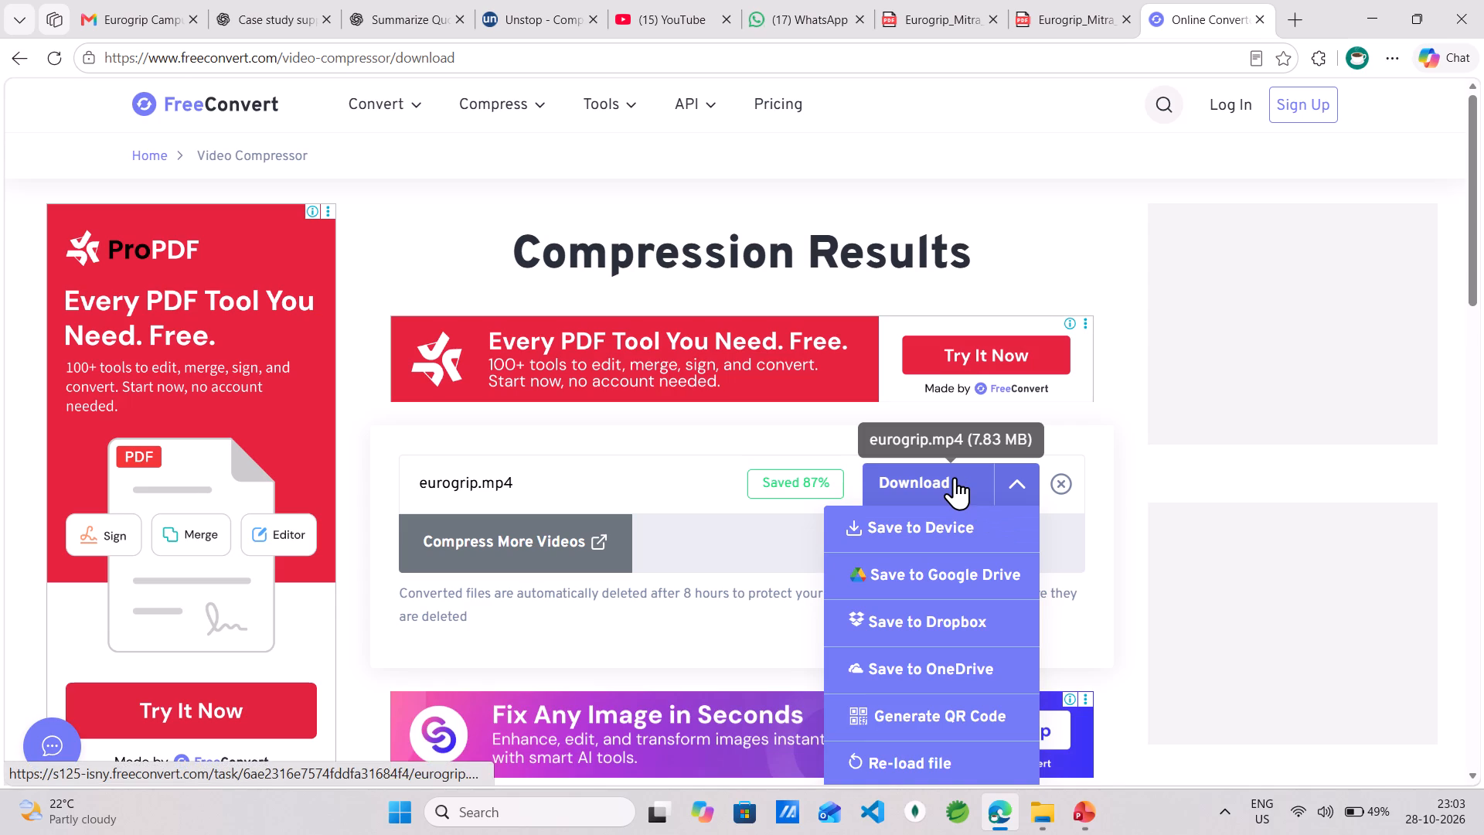
pyautogui.click(959, 525)
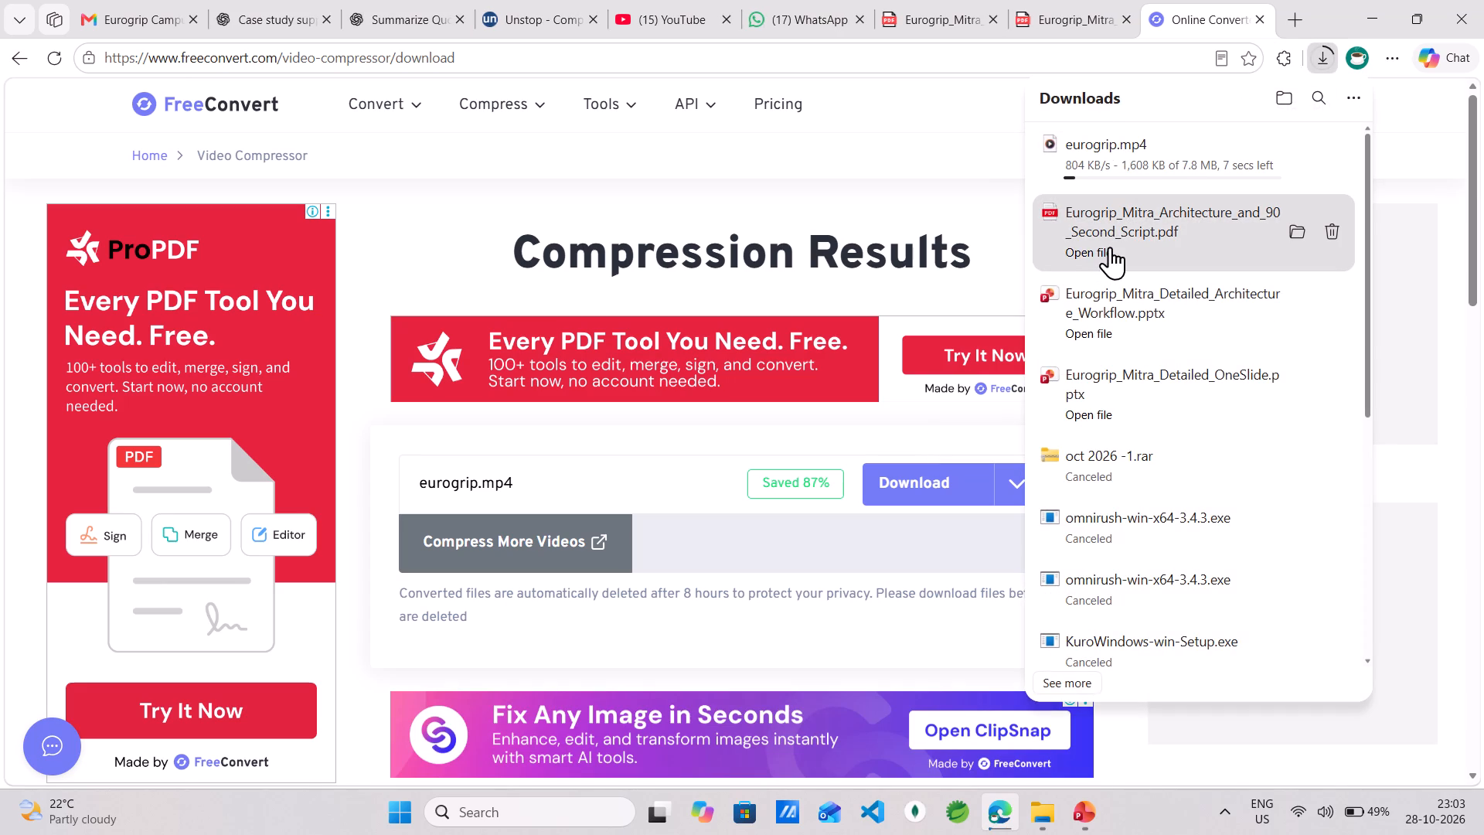
# Play the downloaded eurogrip video, skip ahead to about 1:06 to check it, and close the player.
pyautogui.click(1135, 154)
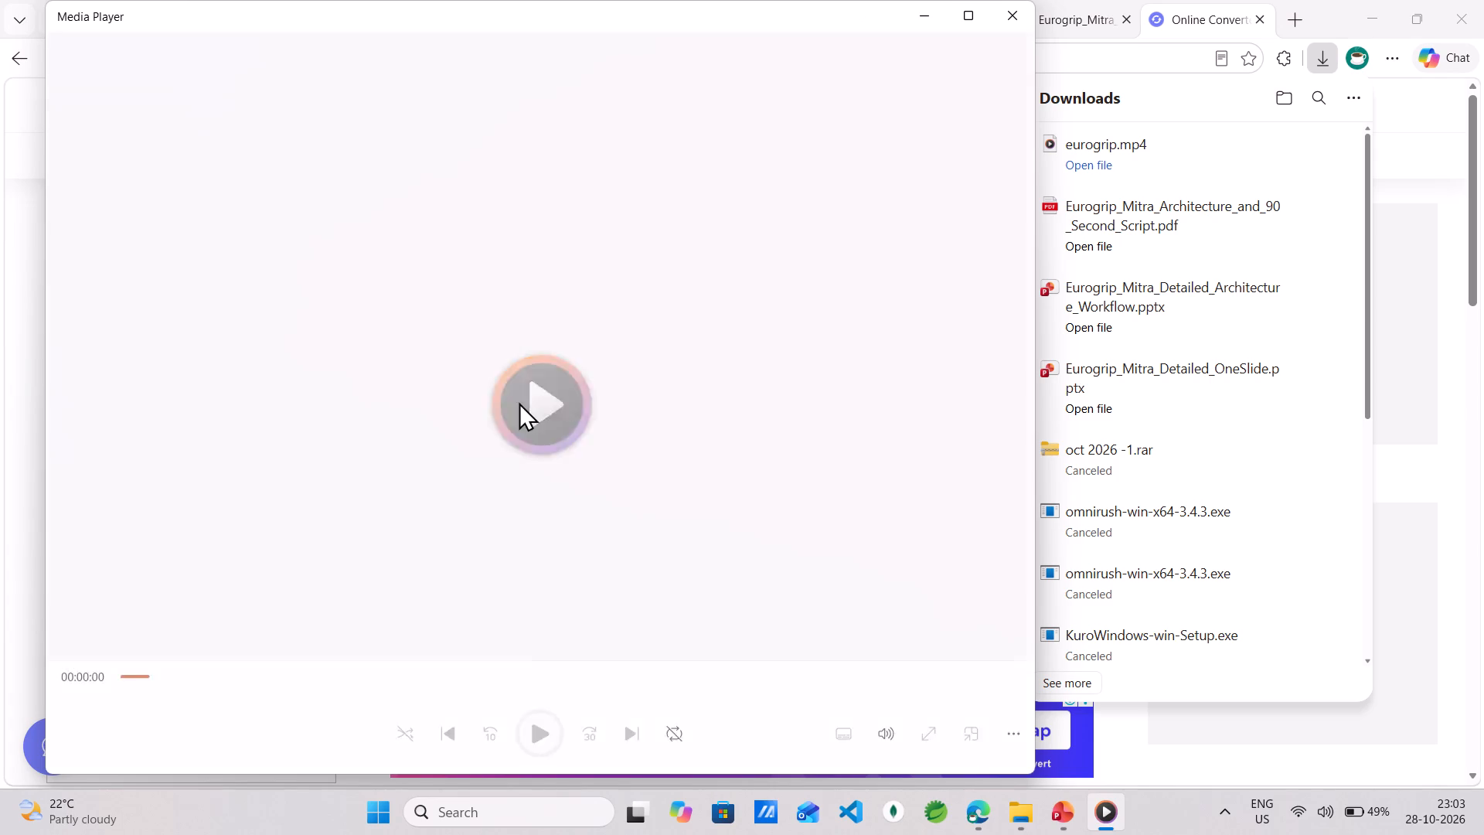
pyautogui.click(519, 402)
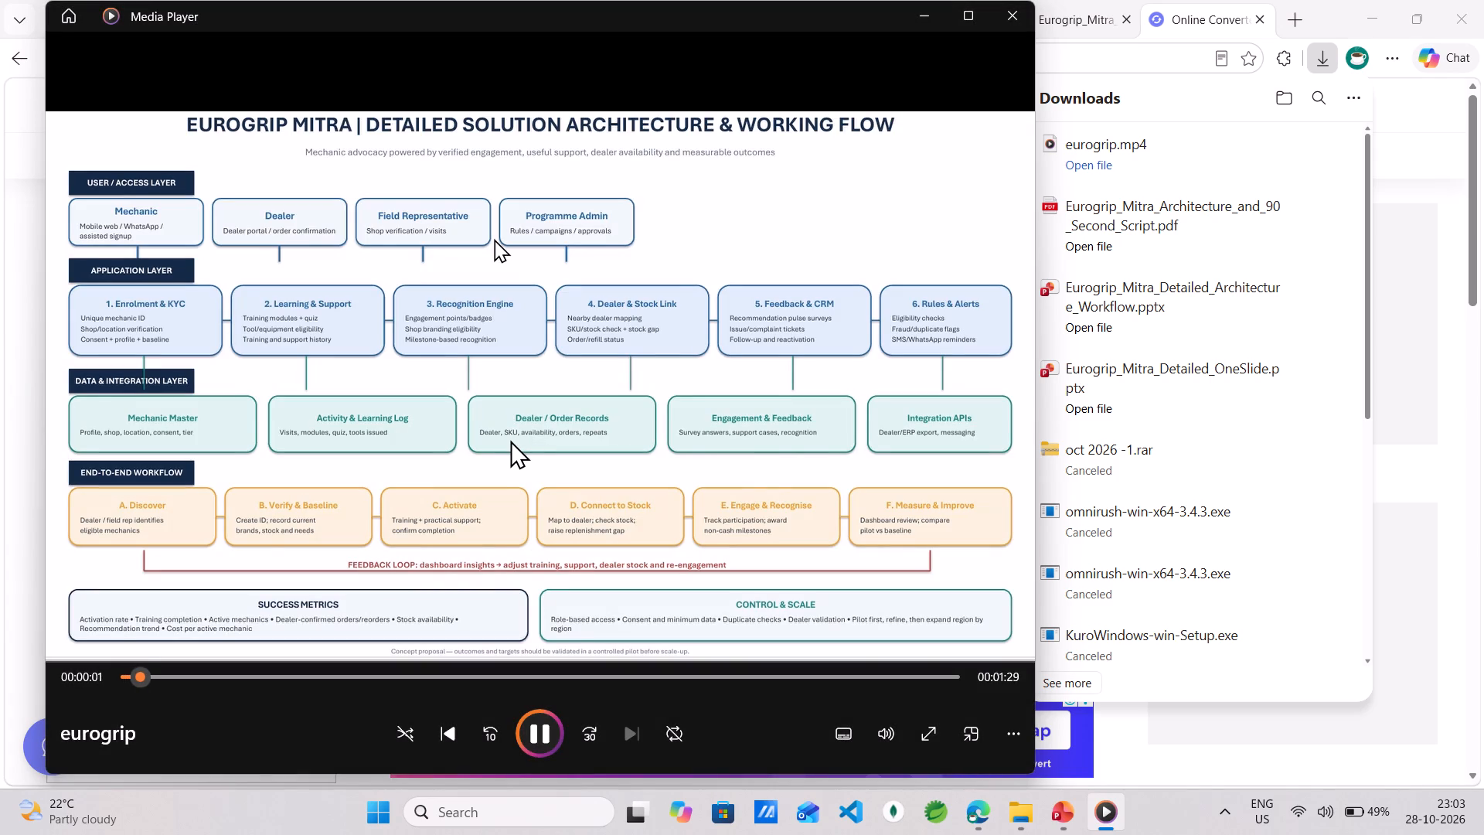
pyautogui.click(723, 672)
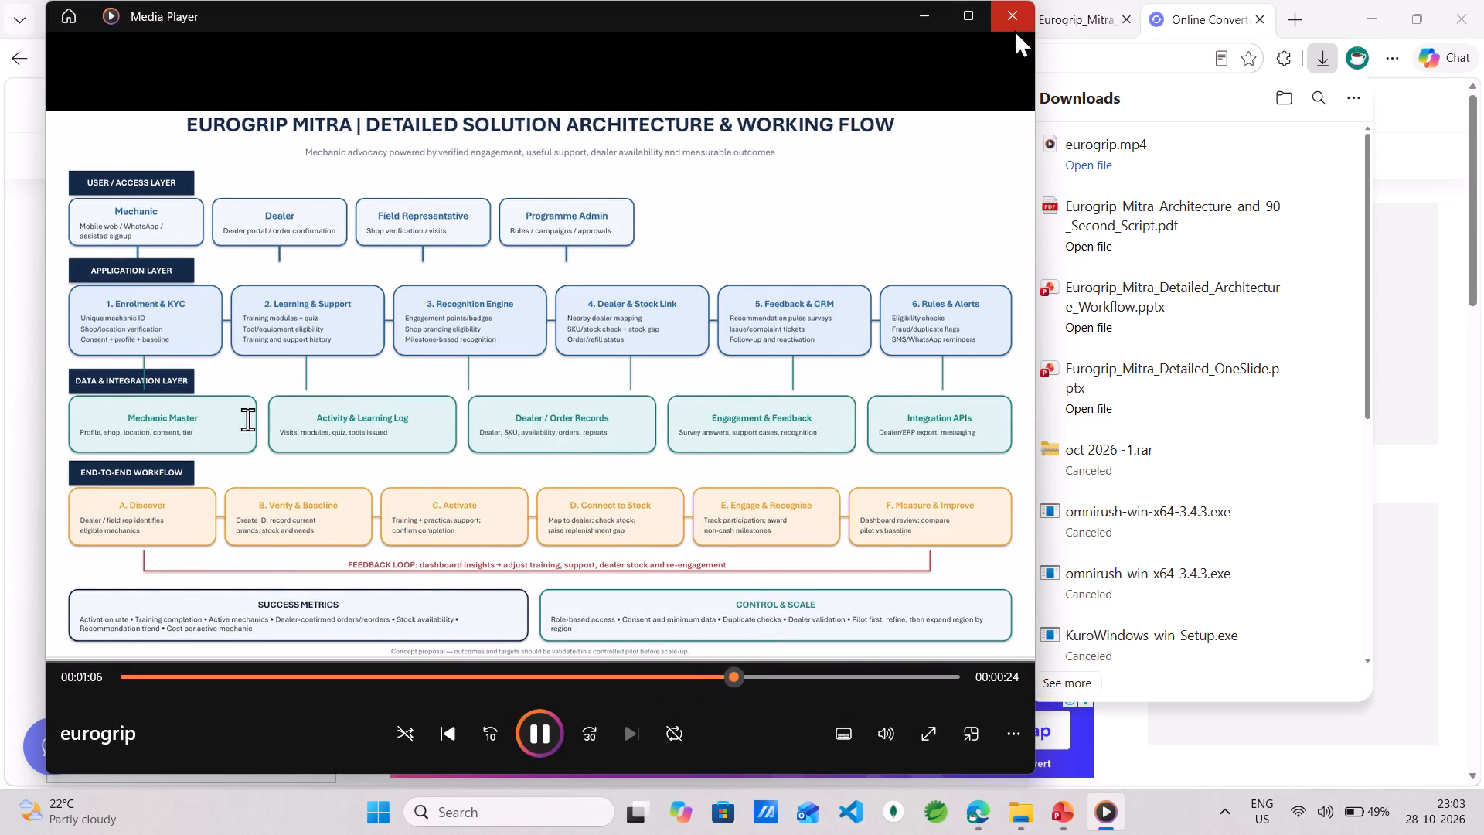
pyautogui.click(1014, 29)
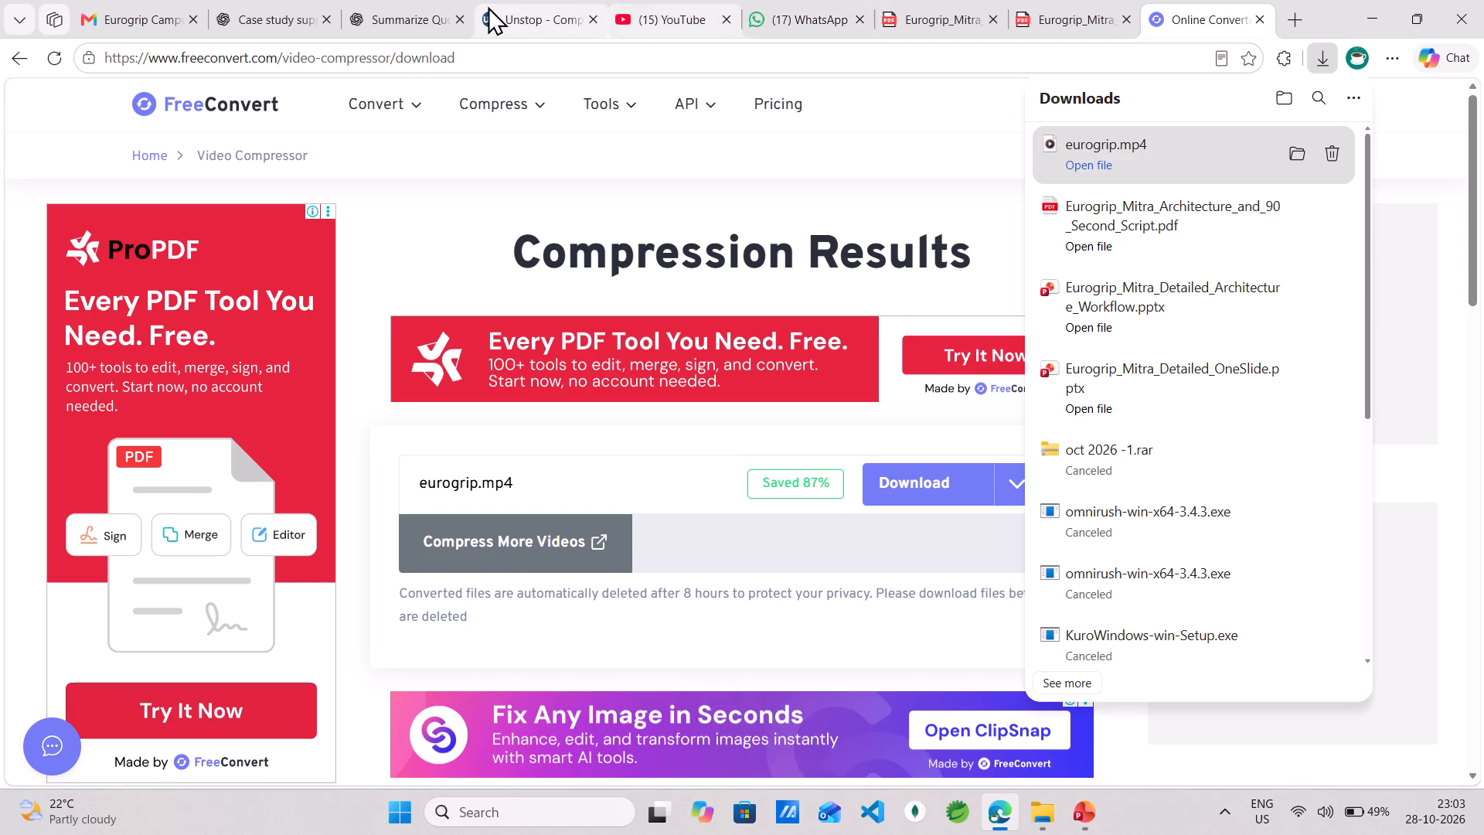
# Return to the Unstop submission form and replace its Video file with the compressed eurogrip from Downloads.
pyautogui.click(488, 6)
pyautogui.click(361, 448)
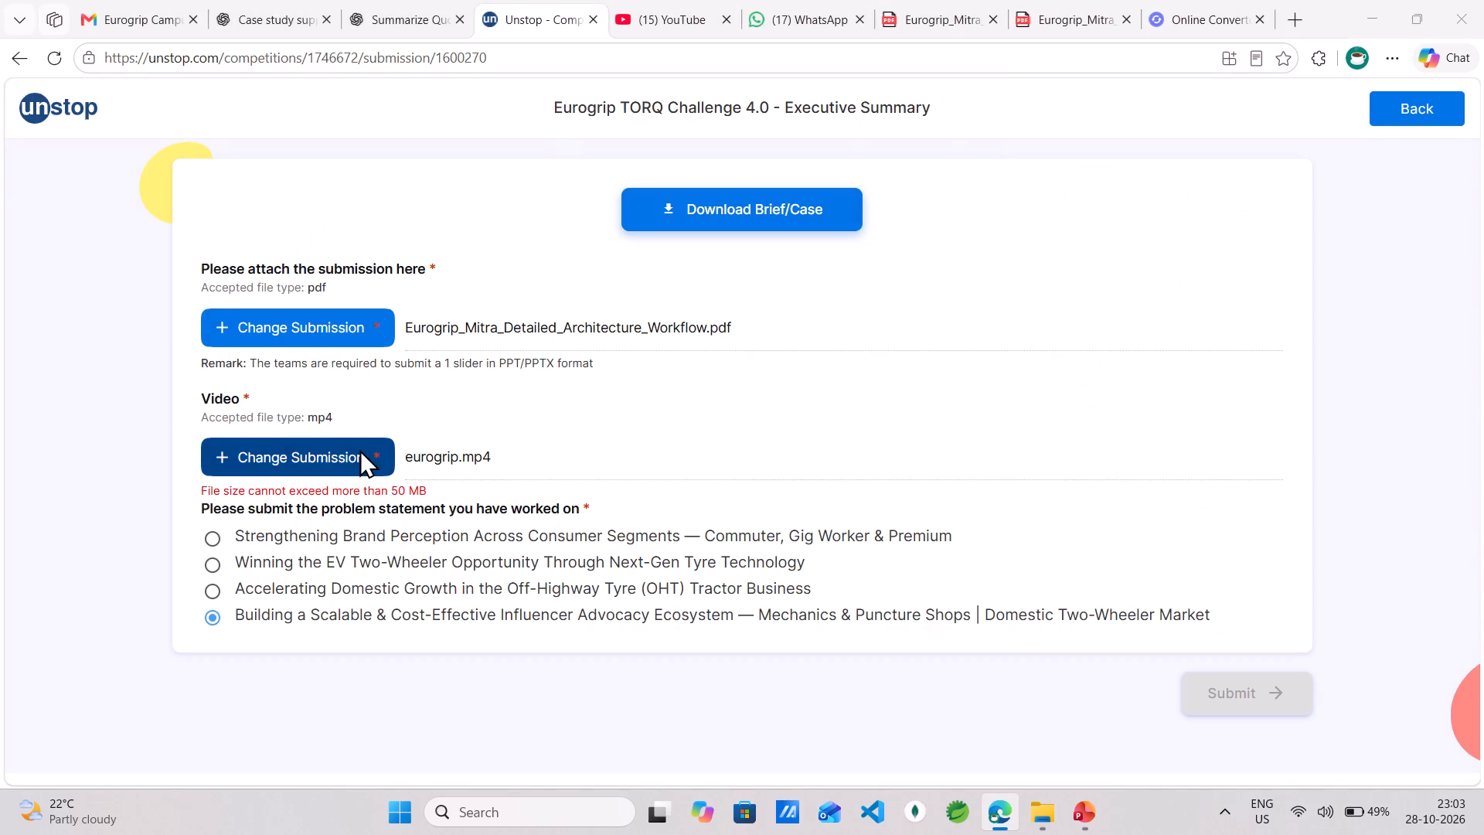
pyautogui.click(86, 278)
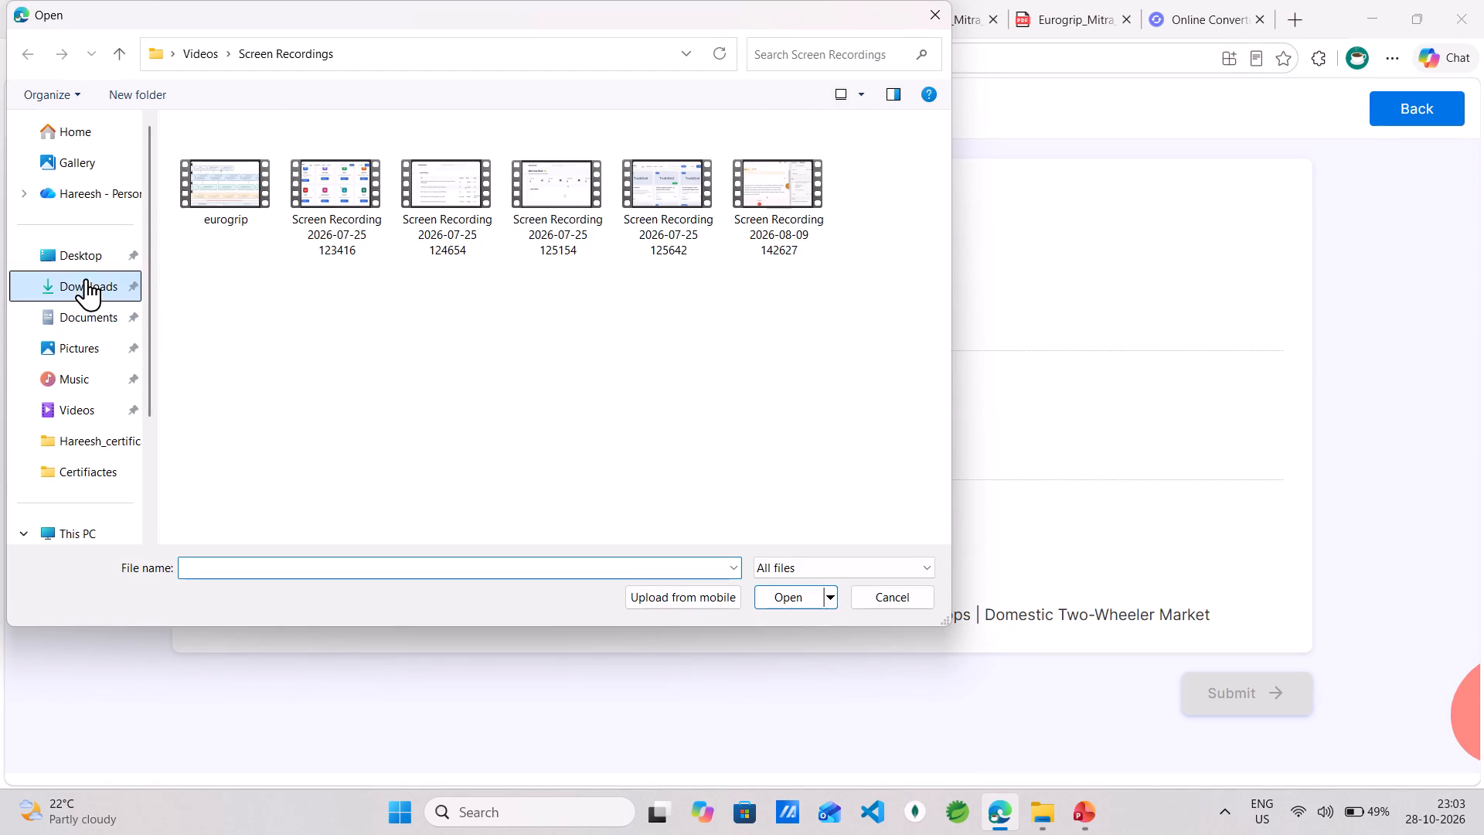
pyautogui.click(305, 163)
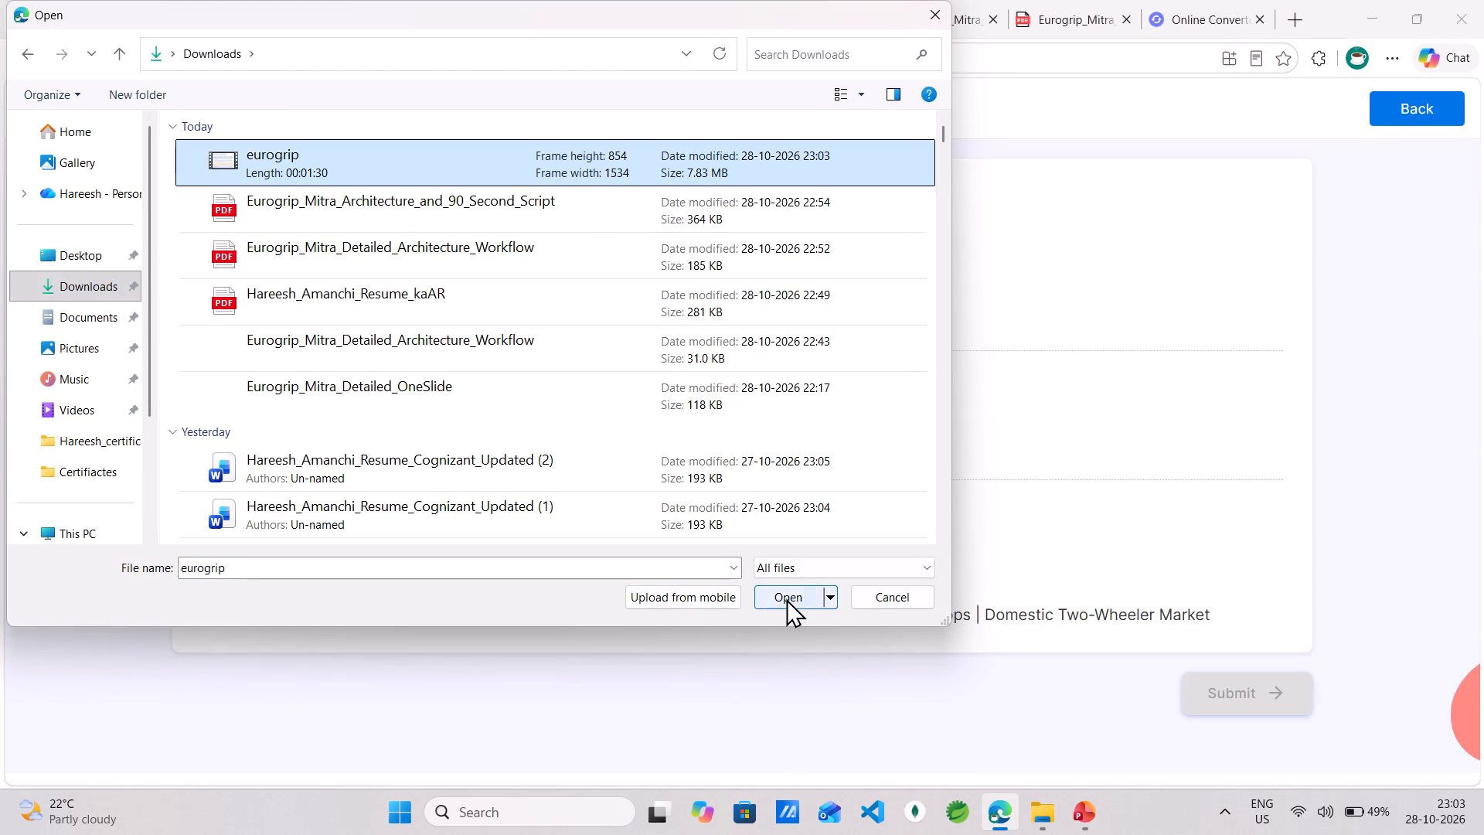
pyautogui.click(788, 600)
# Submit the completed Executive Summary entry.
pyautogui.scroll(-1, 538, 539)
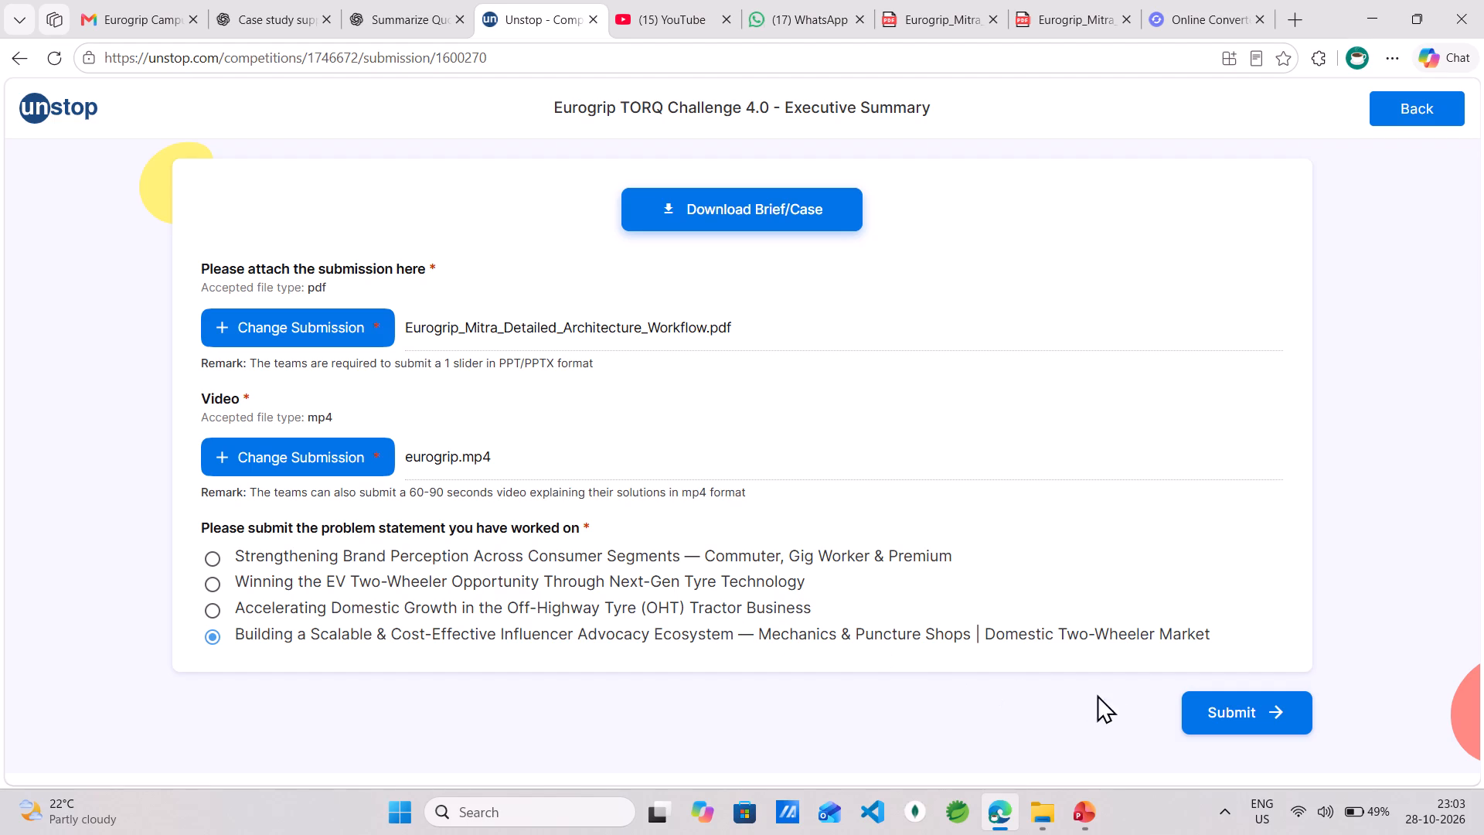
pyautogui.click(1200, 707)
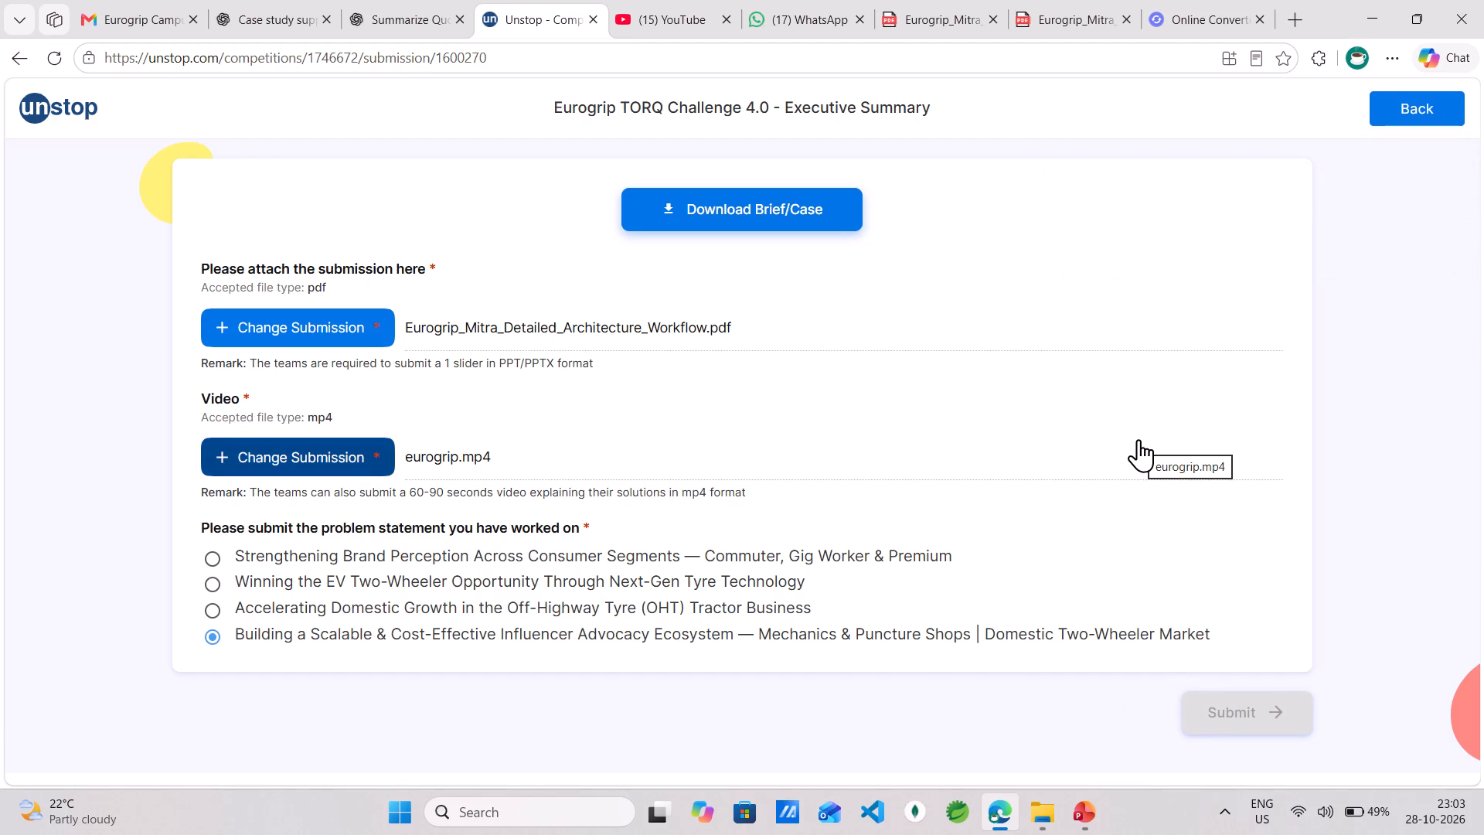
# Reopen the Executive Summary submission from the competition page and review its PDF, video and chosen problem statement.
pyautogui.scroll(-2, 1139, 439)
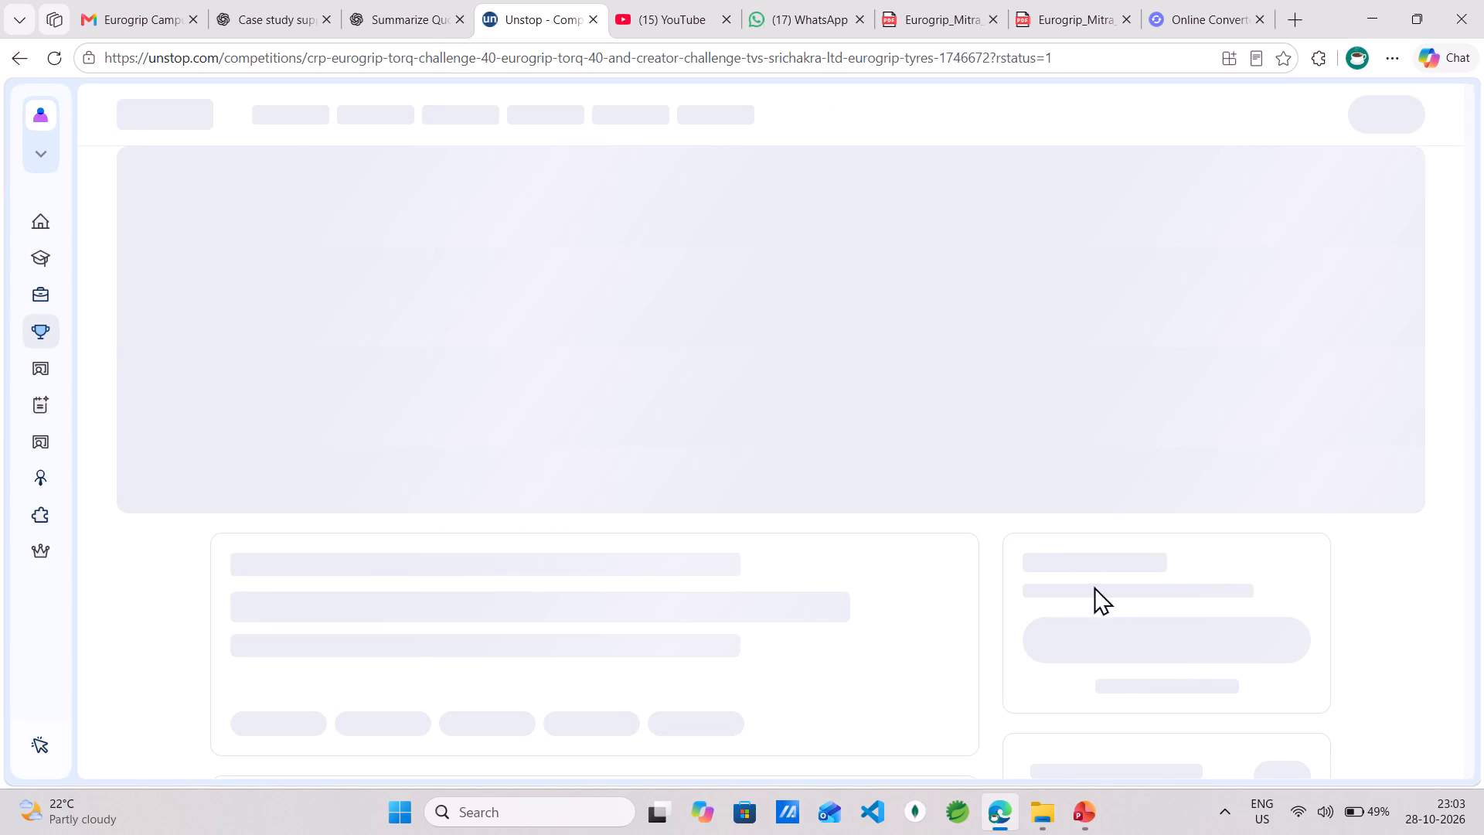
pyautogui.scroll(-5, 1023, 496)
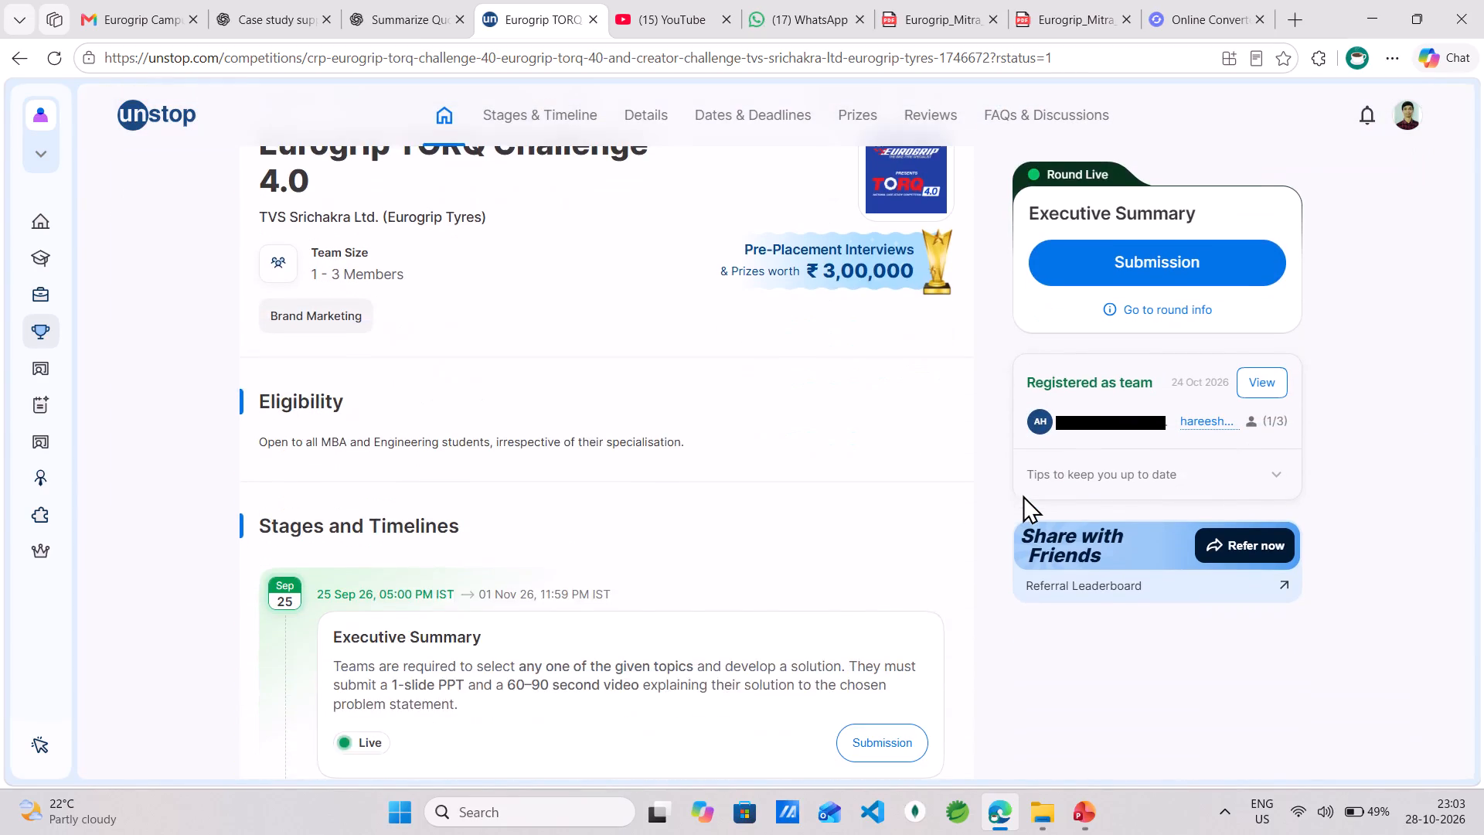
pyautogui.scroll(-2, 1023, 495)
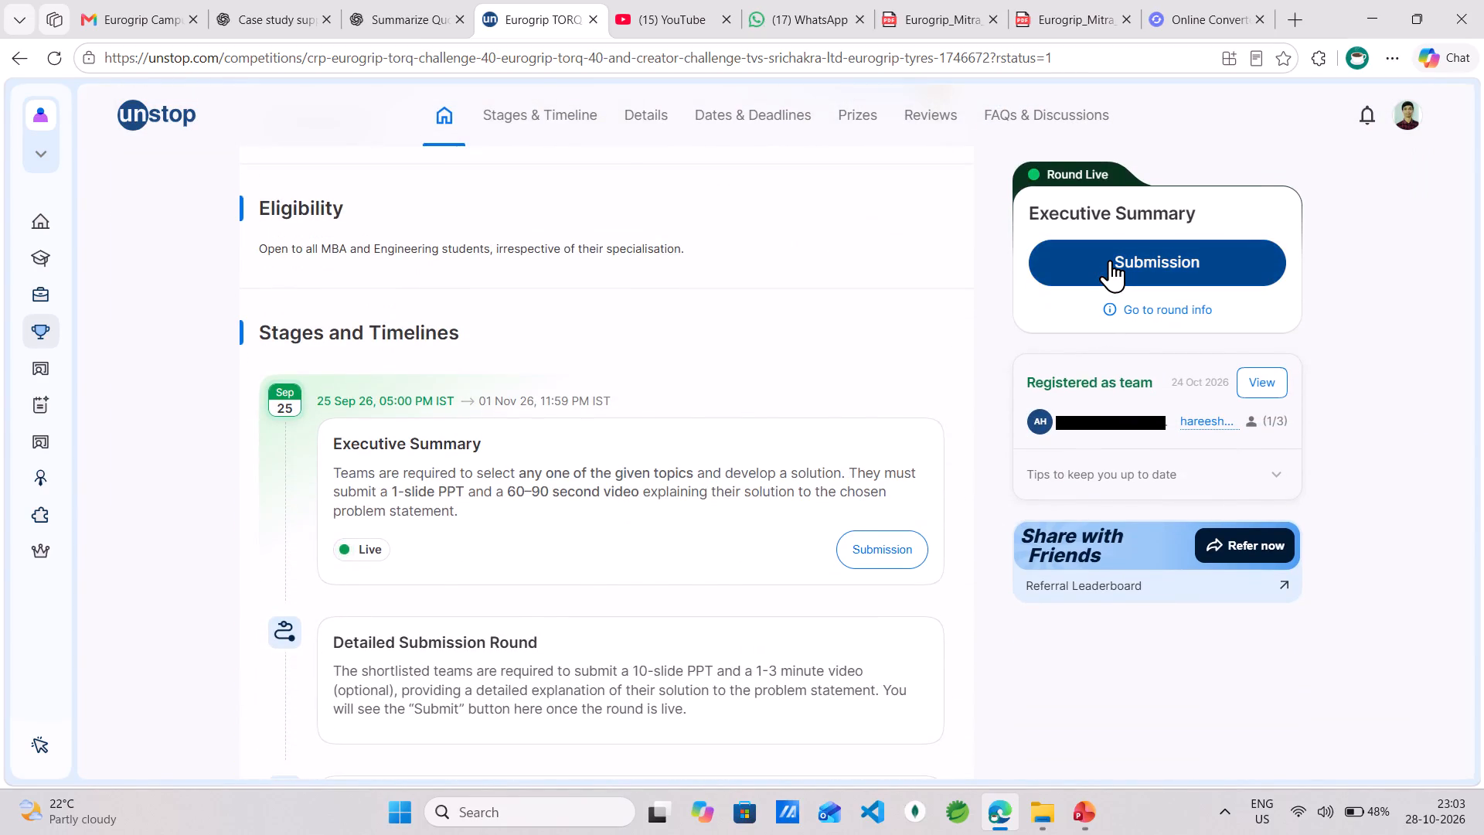
pyautogui.click(1110, 260)
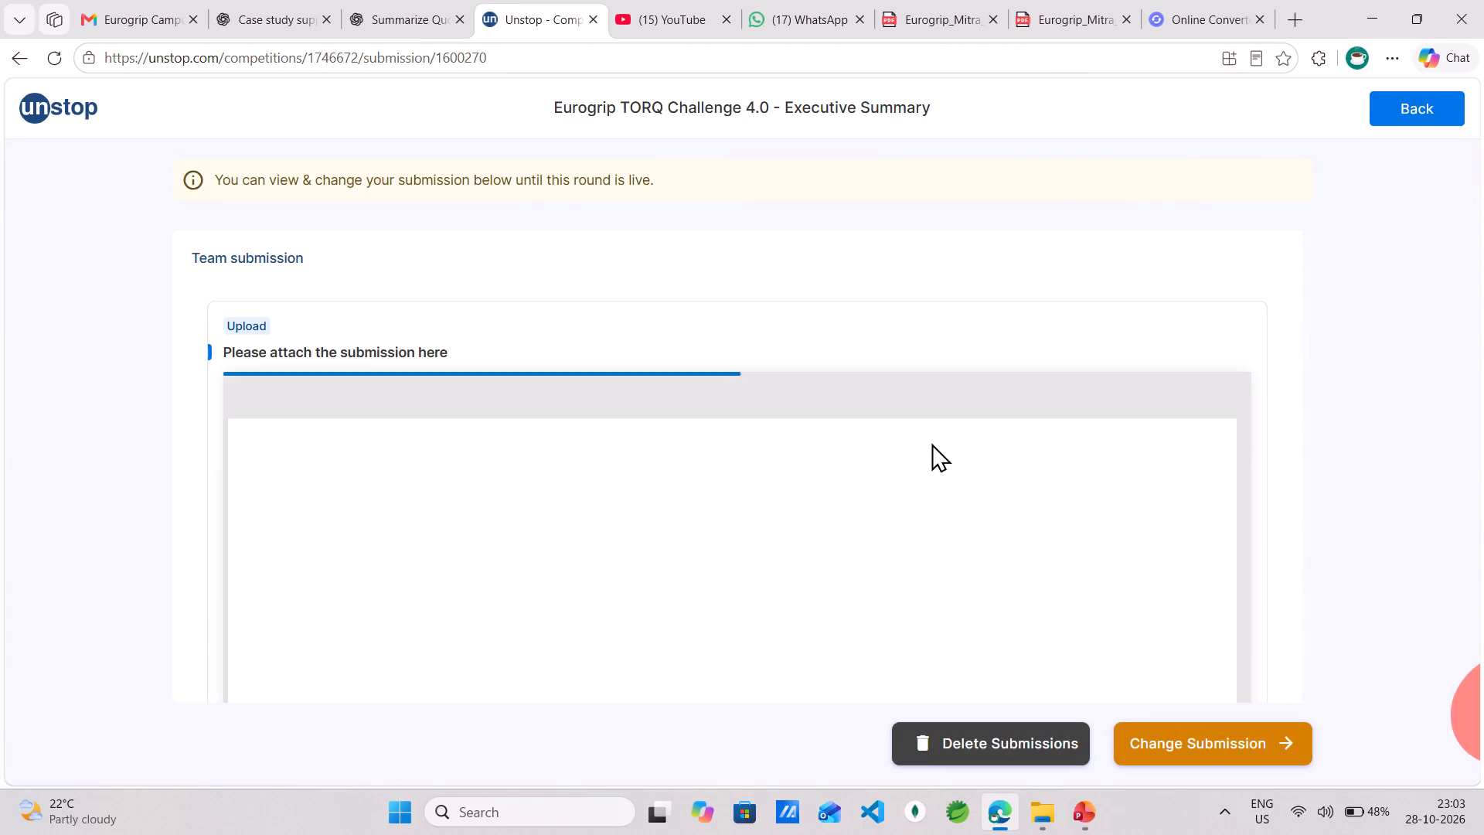
pyautogui.scroll(-2, 931, 443)
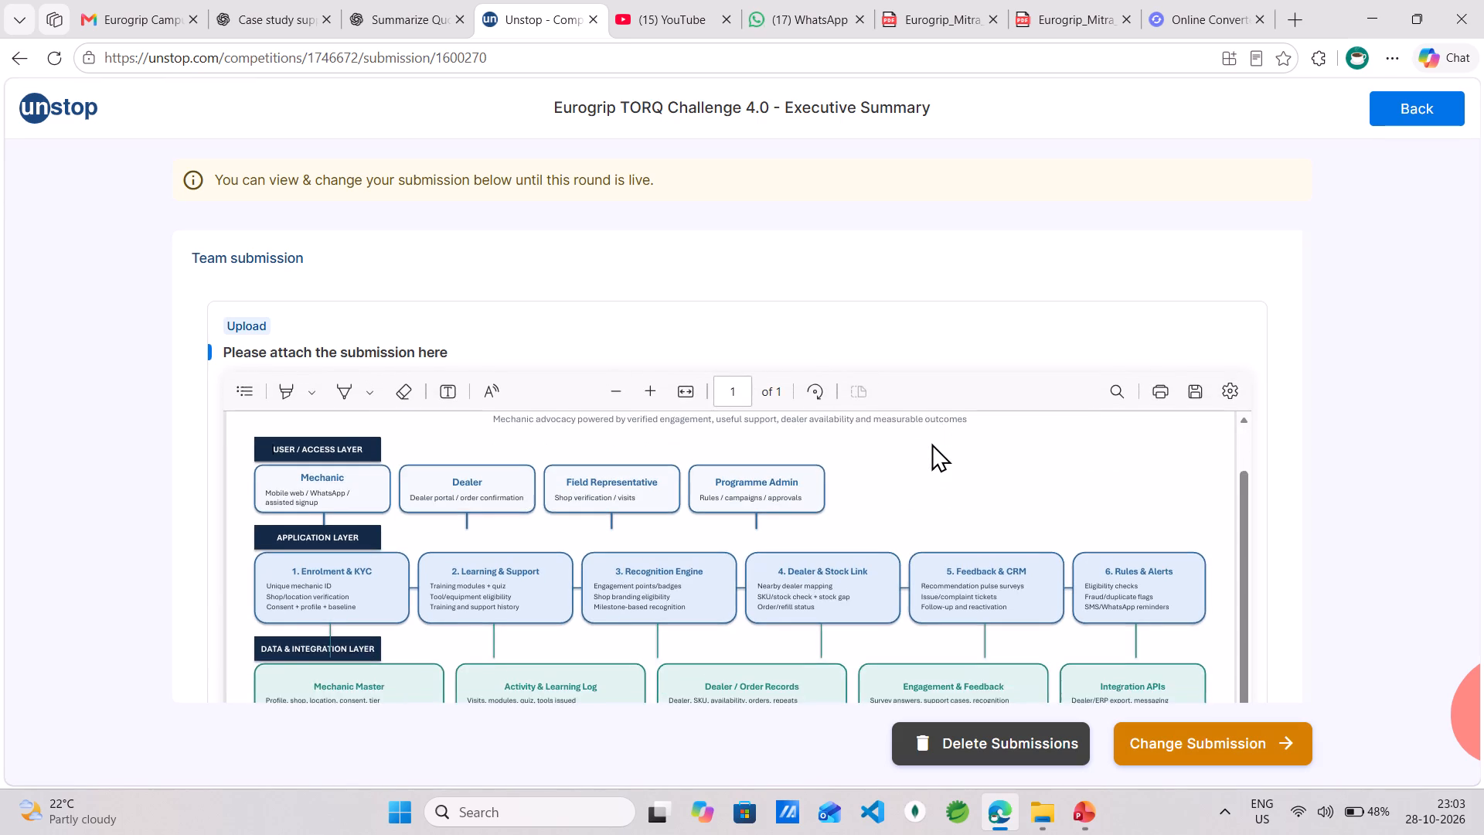
pyautogui.scroll(-6, 931, 443)
pyautogui.scroll(-6, 944, 310)
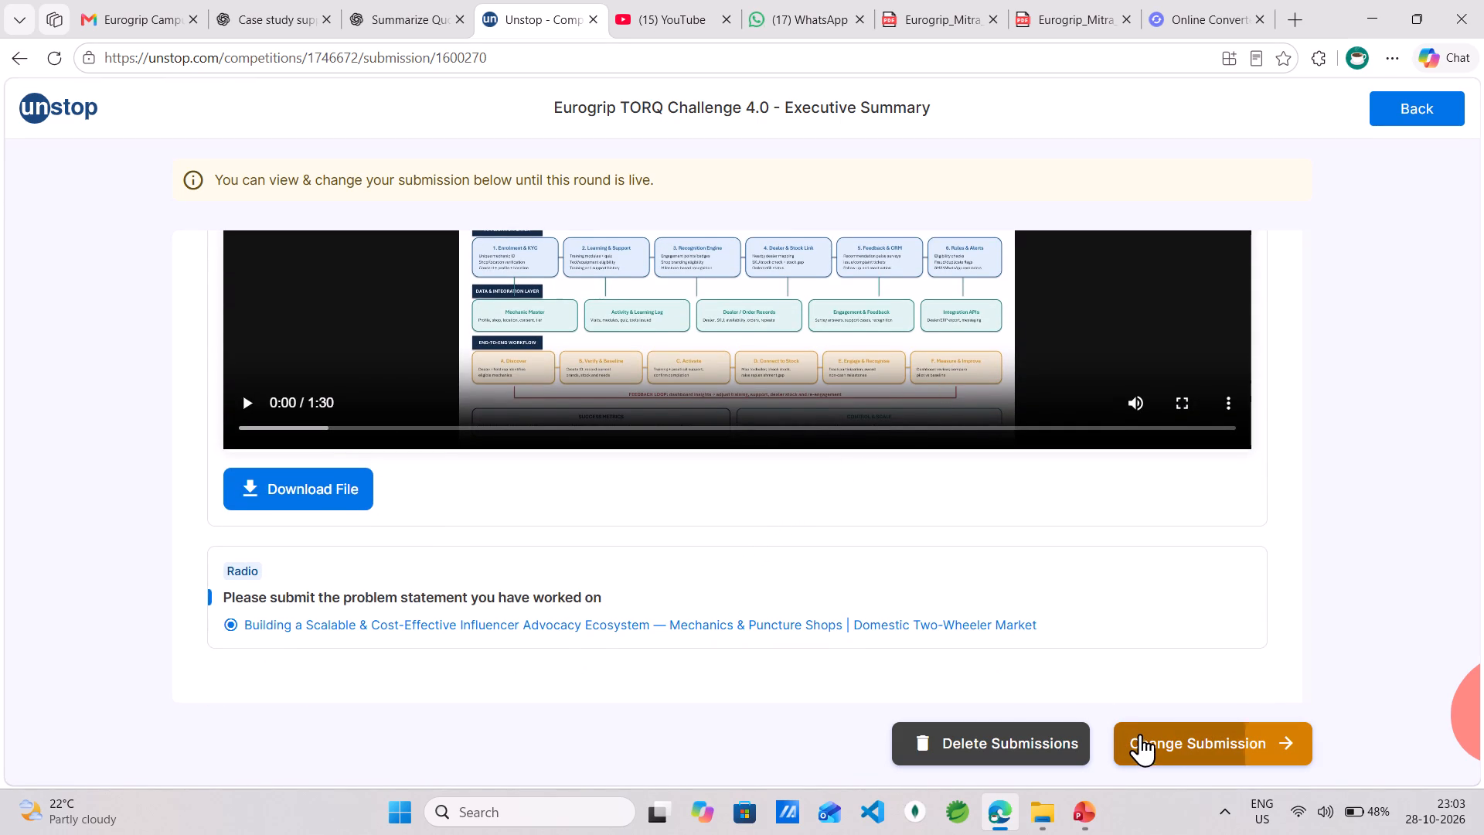
# Close all open browser, PowerPoint and File Explorer windows.
pyautogui.click(1483, 0)
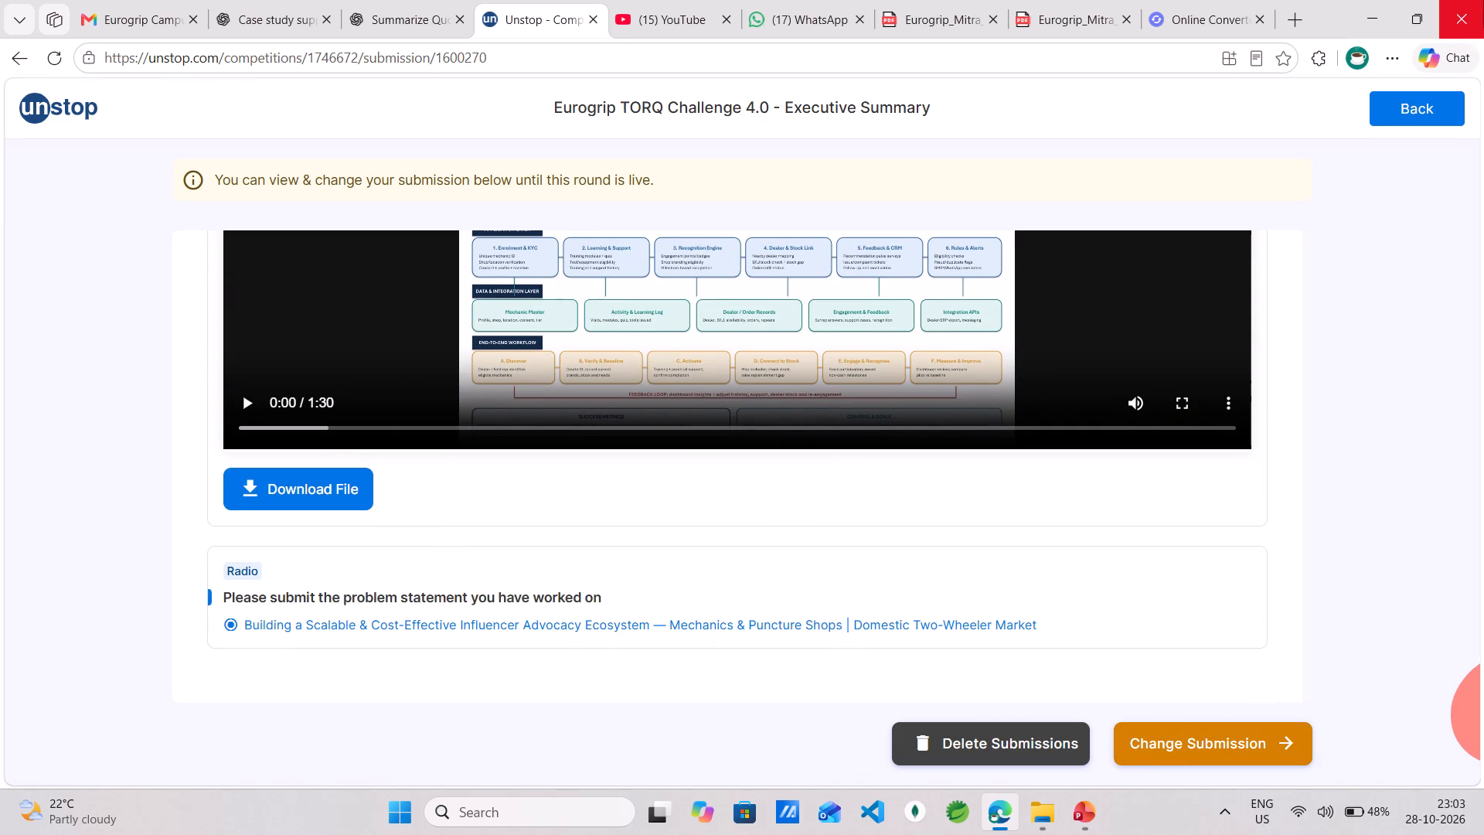
pyautogui.hotkey('alt', 'F4')
pyautogui.hotkey('alt', 'F4')
pyautogui.hotkey('alt', 'F4')
pyautogui.hotkey('alt', 'F4')
# Shut down the computer.
pyautogui.hotkey('alt', 'F4')
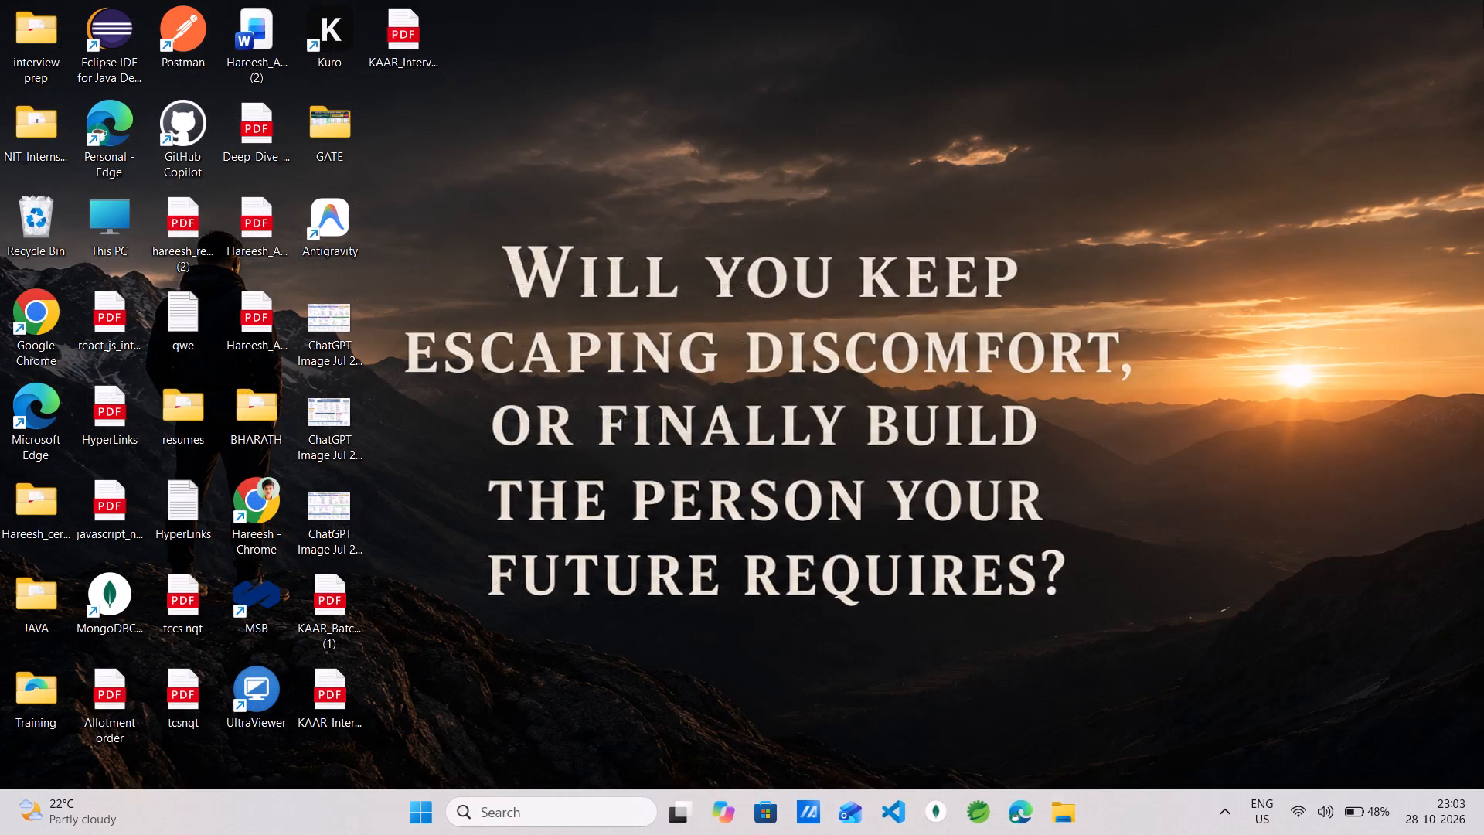
pyautogui.click(735, 420)
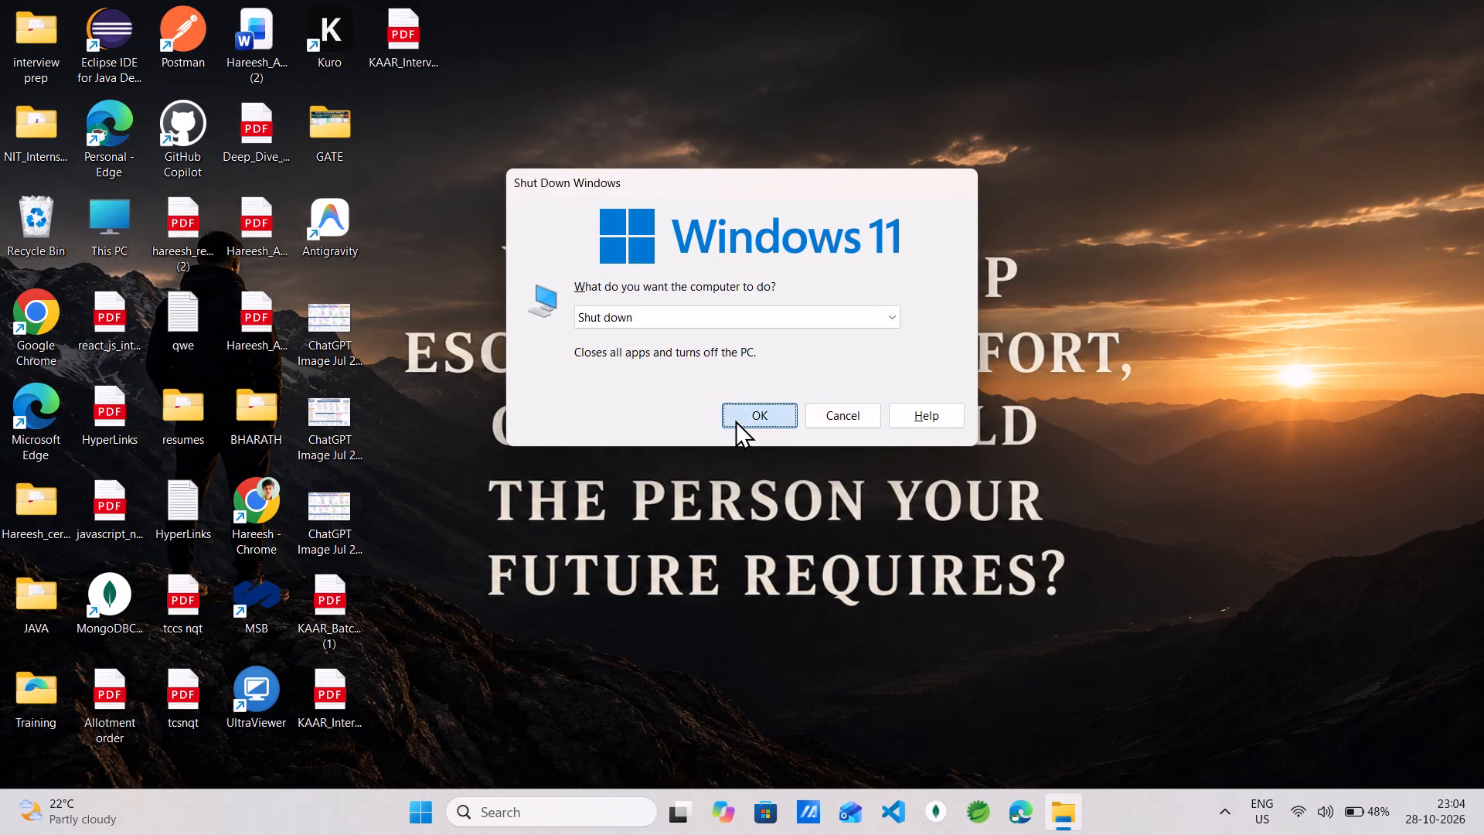